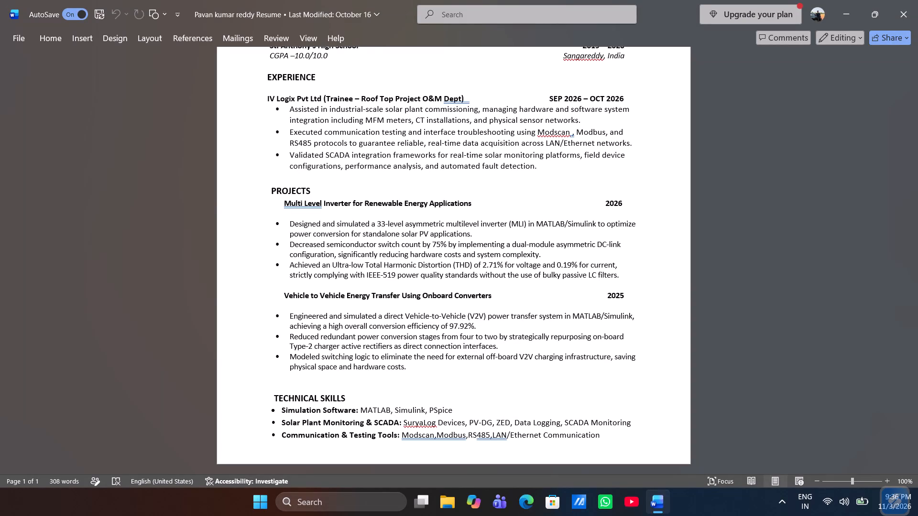
Duplicate the IV Logix Pvt Ltd entry with its date and bullets, placing the copy above the original under EXPERIENCE.
scroll(654, 9, up, 2)
scroll(533, 185, up, 1)
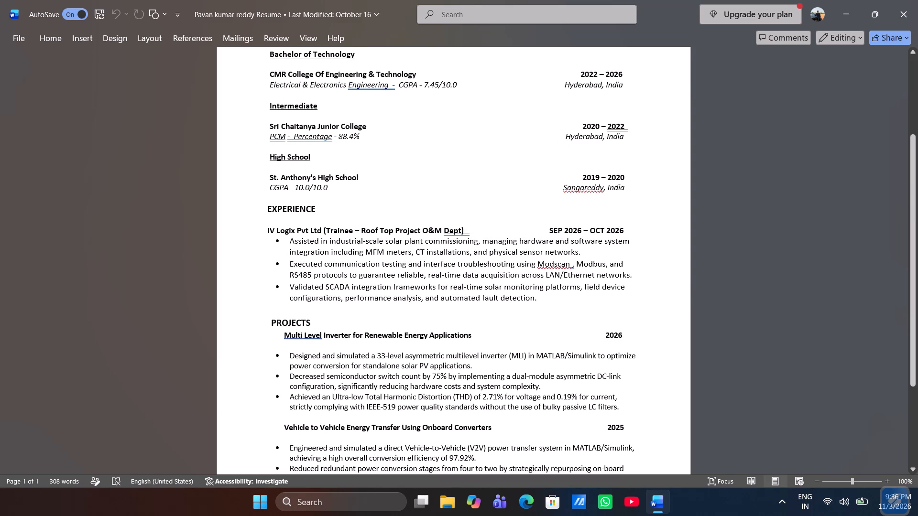
click(548, 297)
drag(543, 301, 287, 217)
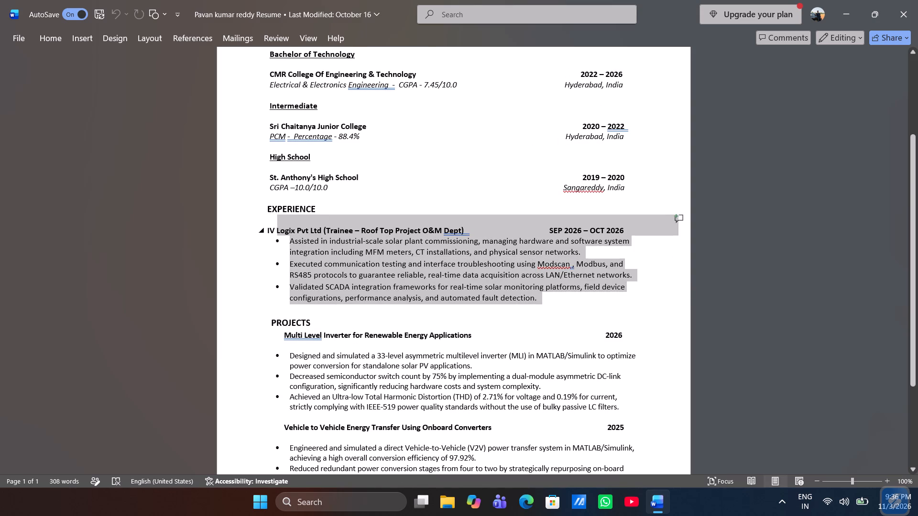
drag(287, 217, 270, 222)
key(ctrl+c)
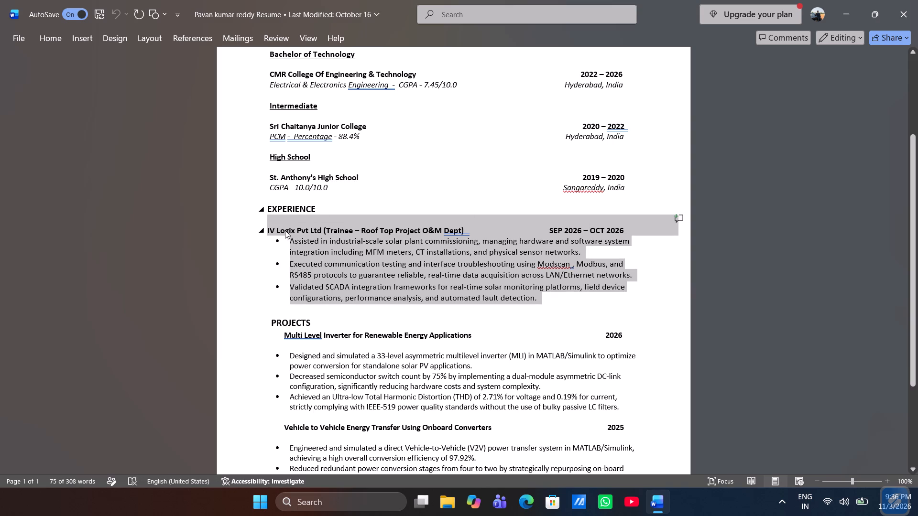
click(267, 222)
key(Return)
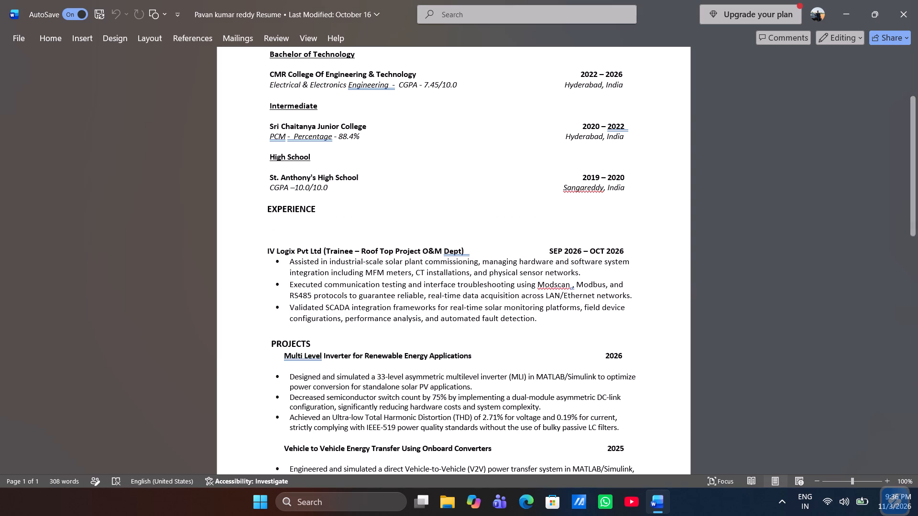
key(Return)
key(Return)
key(Return)
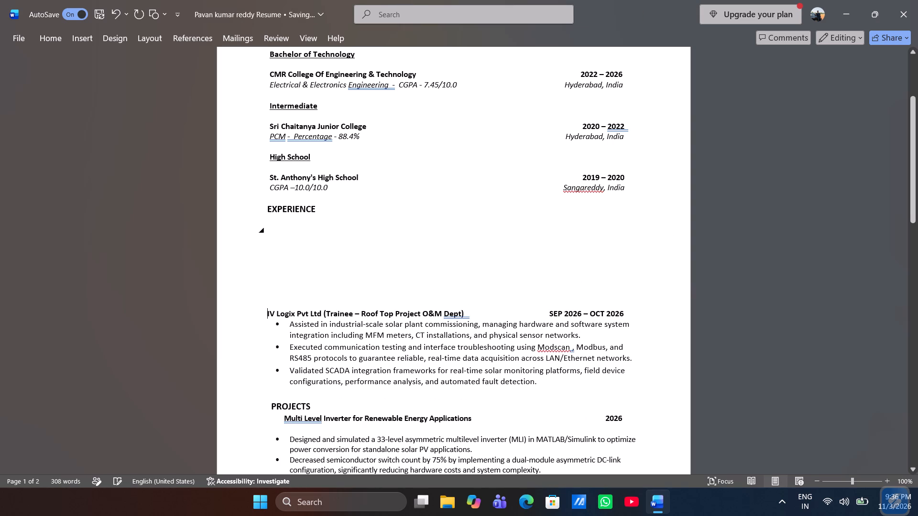
click(274, 229)
key(ctrl+v)
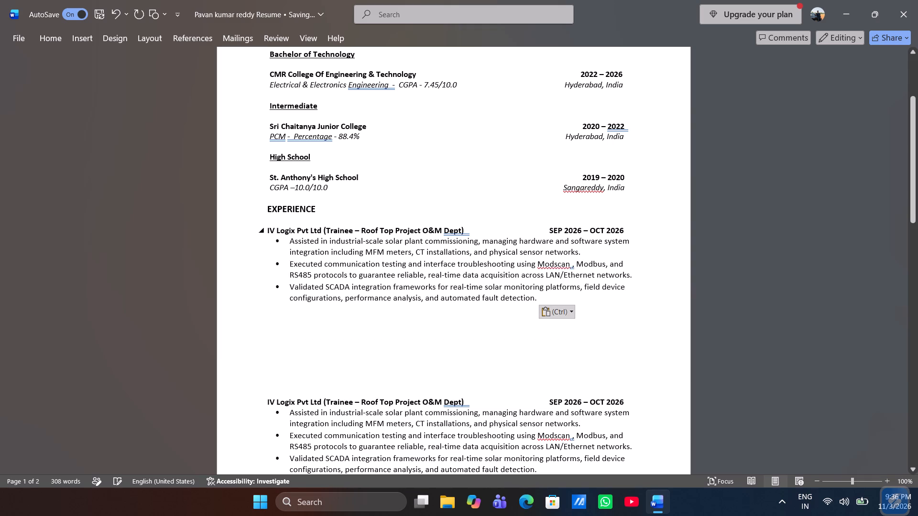
Remove the extra blank lines between the two IV Logix entries.
click(287, 389)
click(284, 385)
key(BackSpace)
key(BackSpace)
key(BackSpace)
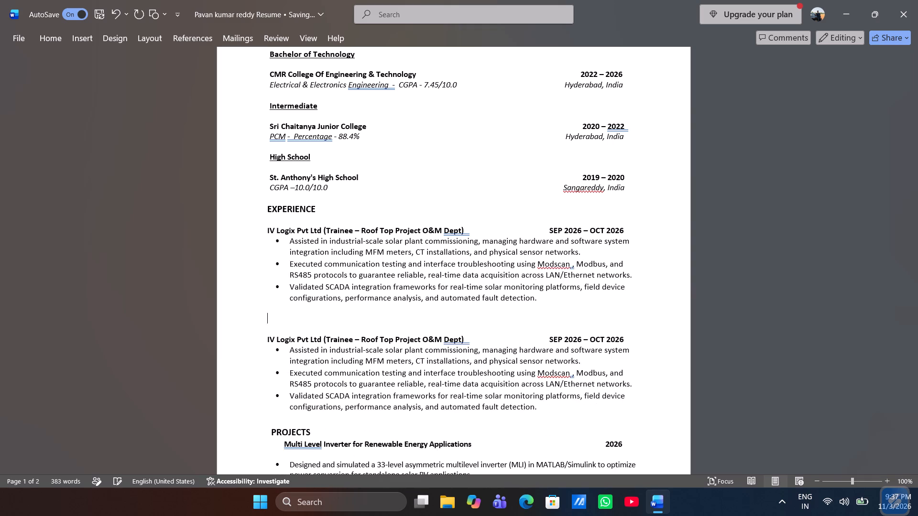
key(BackSpace)
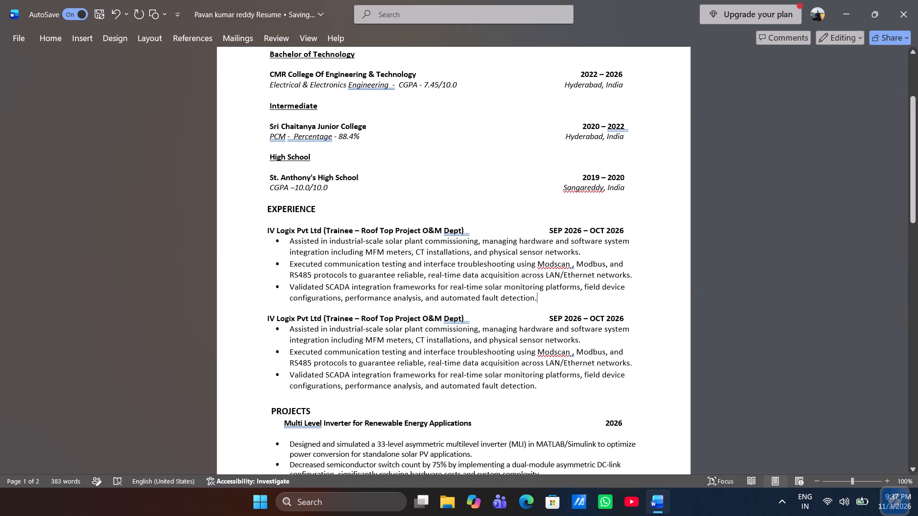
Replace the company name "IV Logix Pvt Ltd" in the first experience heading with "AVNL(Ordanance Factory Medak".
drag(322, 228, 307, 233)
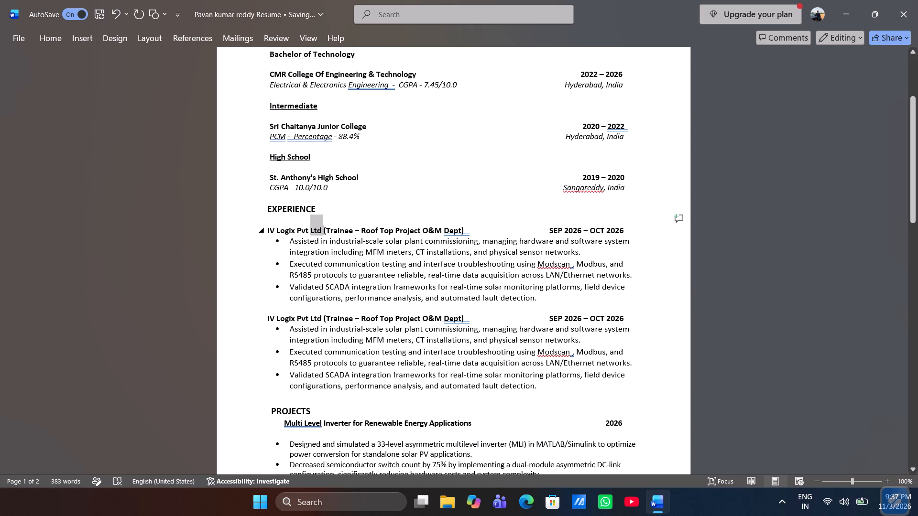
drag(307, 233, 271, 226)
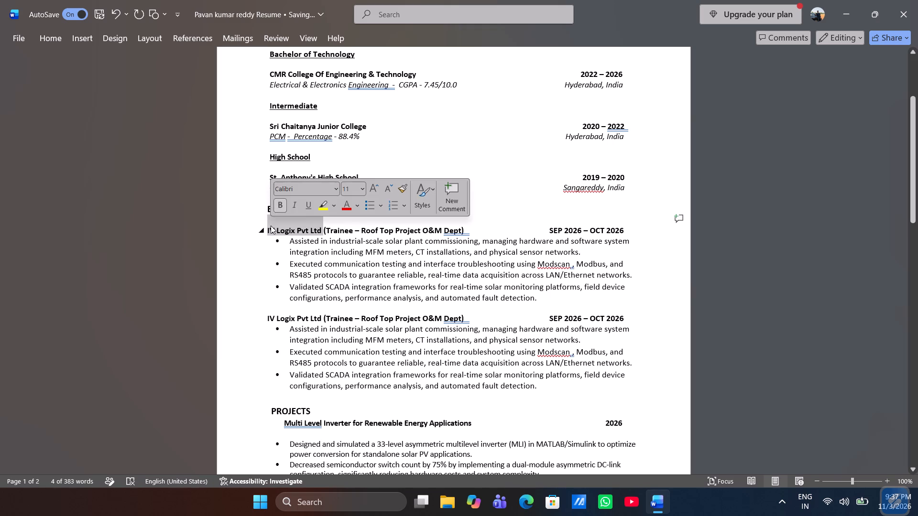
key(BackSpace)
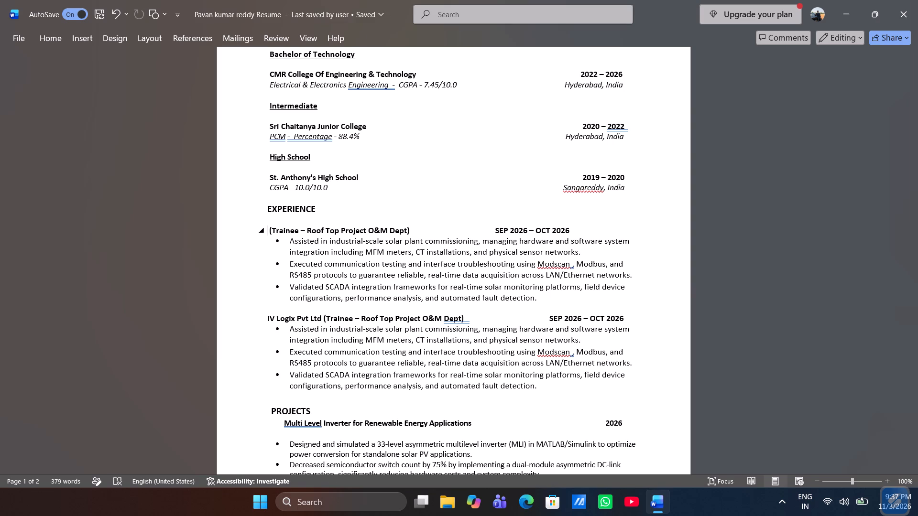
text(AVNL)
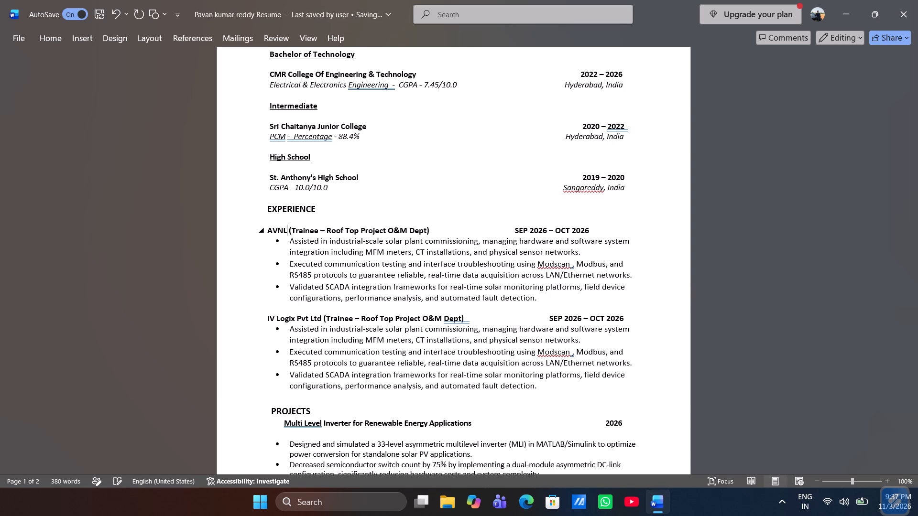
key(shift+parenleft)
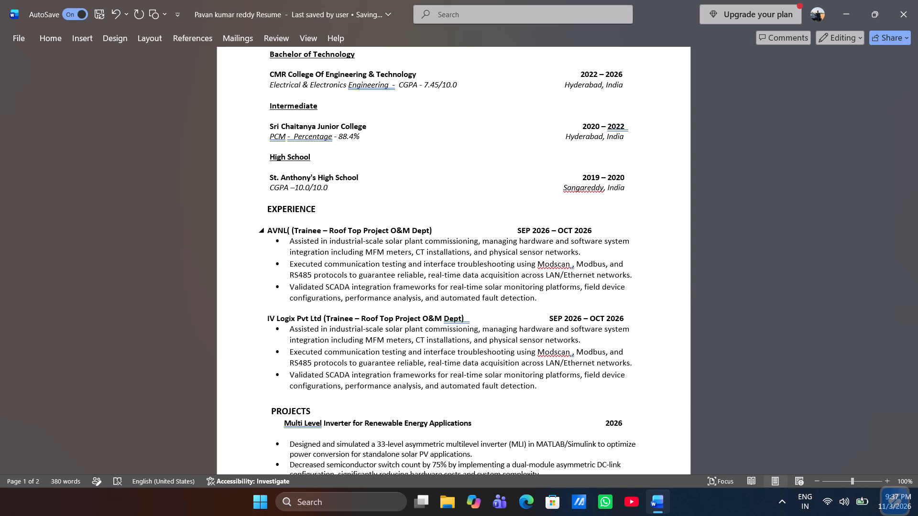
key(o)
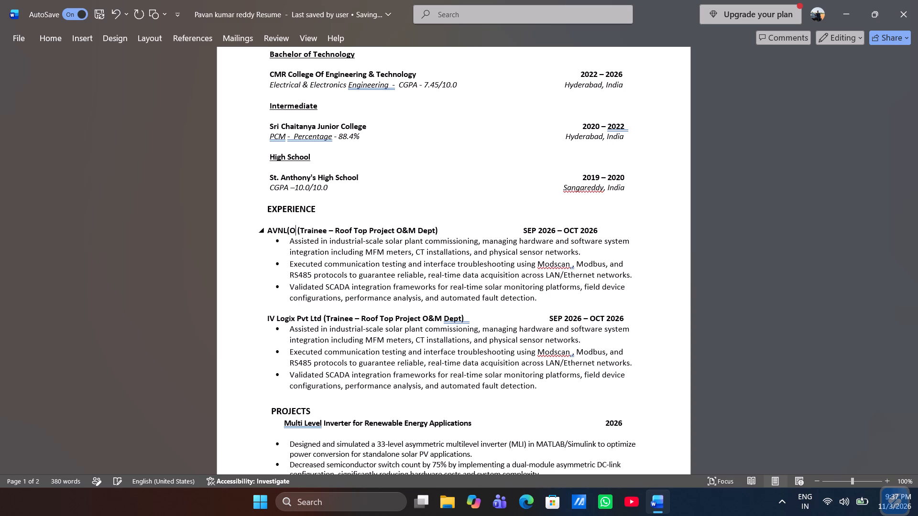
text(rd)
text(anance)
key(space)
text(Fa)
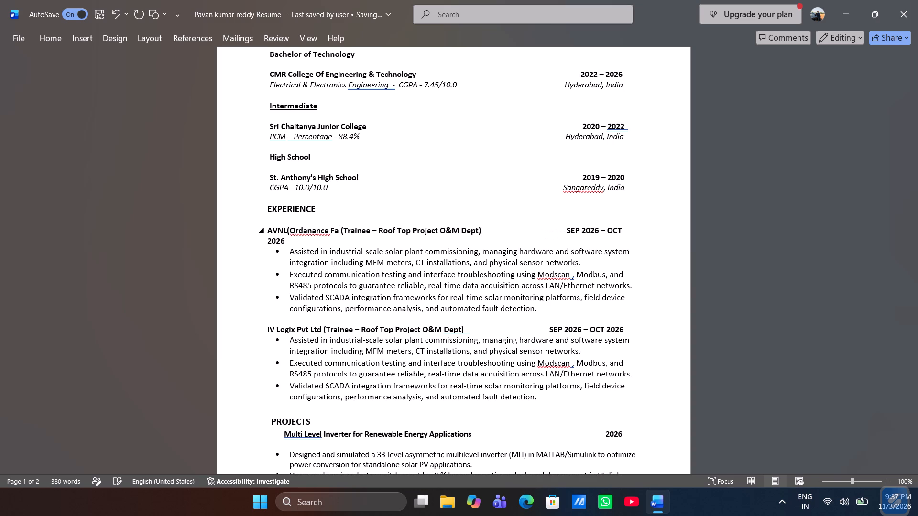
text(ctro)
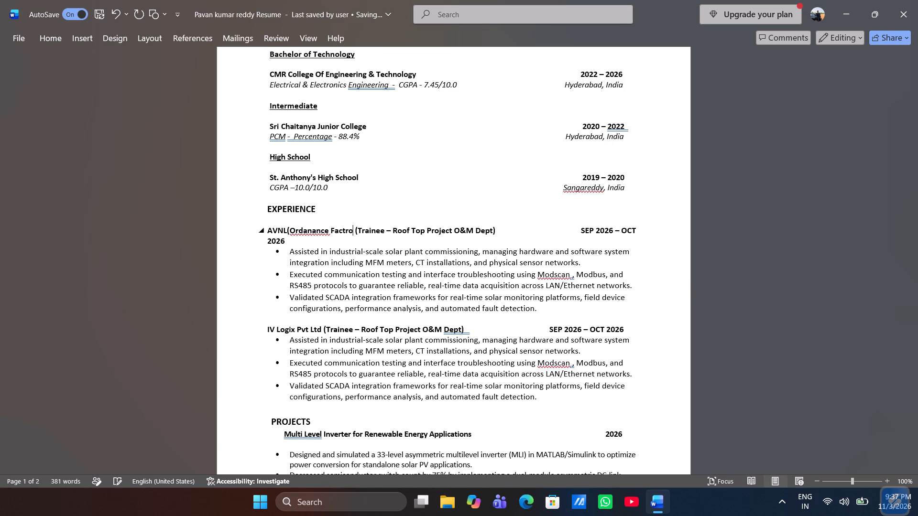
key(BackSpace)
key(BackSpace)
text(ory)
key(space)
text(Medak)
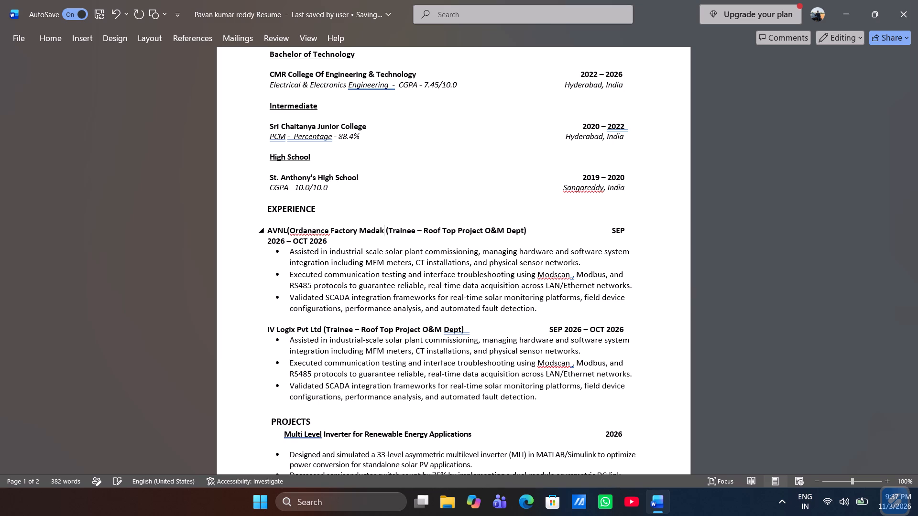
Delete "(Trainee – Roof Top Project O&M Dept)" from the first experience heading, keeping its date range.
drag(520, 234, 526, 234)
click(526, 234)
key(BackSpace)
key(BackSpace)
key(BackSpace)
key(BackSpace)
key(BackSpace)
key(BackSpace)
key(BackSpace)
key(BackSpace)
key(BackSpace)
key(BackSpace)
key(BackSpace)
key(BackSpace)
key(BackSpace)
key(BackSpace)
key(BackSpace)
key(BackSpace)
key(BackSpace)
key(BackSpace)
key(BackSpace)
key(BackSpace)
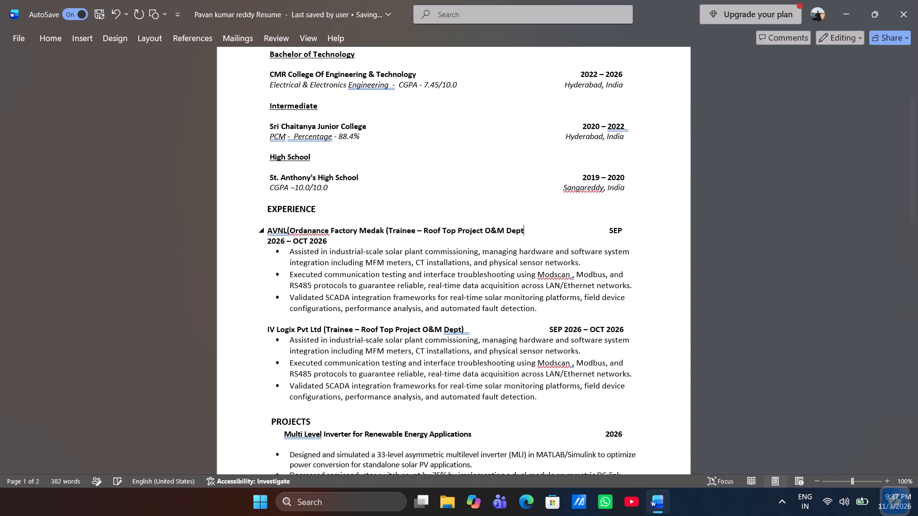
key(BackSpace)
key(BackSpace)
key(BackSpace)
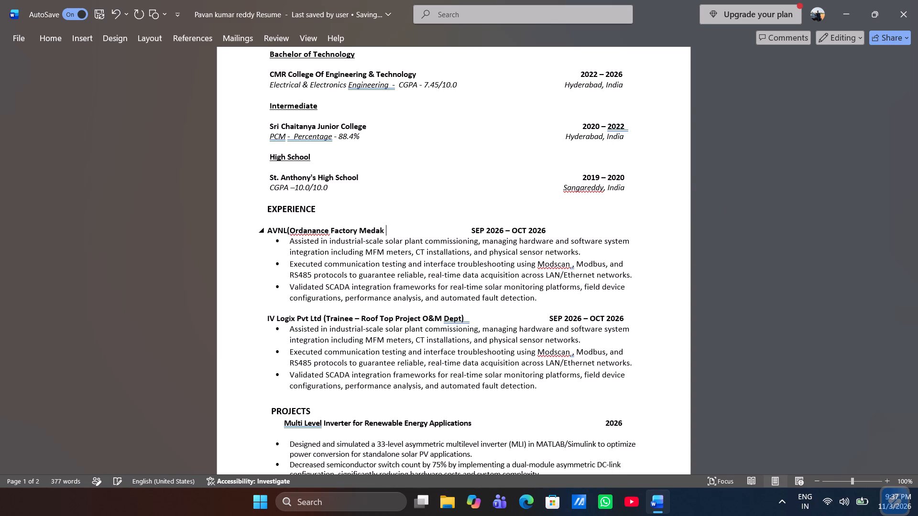
key(BackSpace)
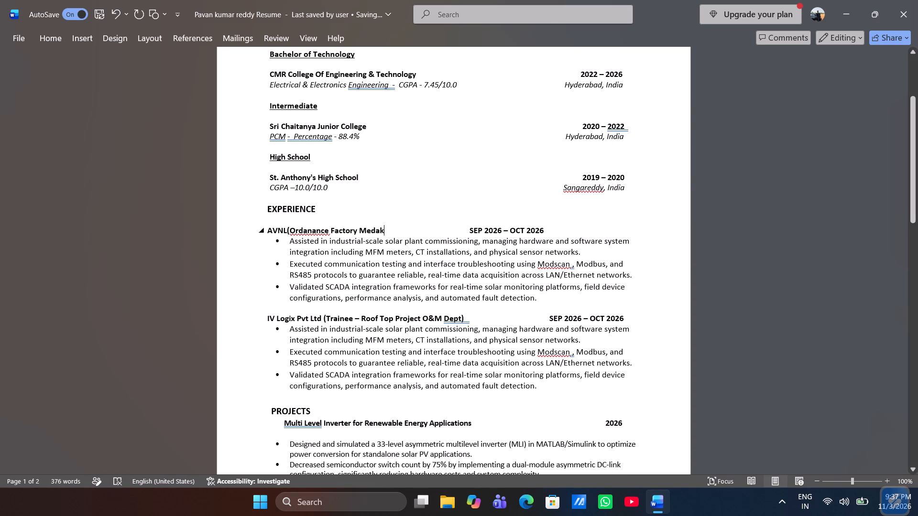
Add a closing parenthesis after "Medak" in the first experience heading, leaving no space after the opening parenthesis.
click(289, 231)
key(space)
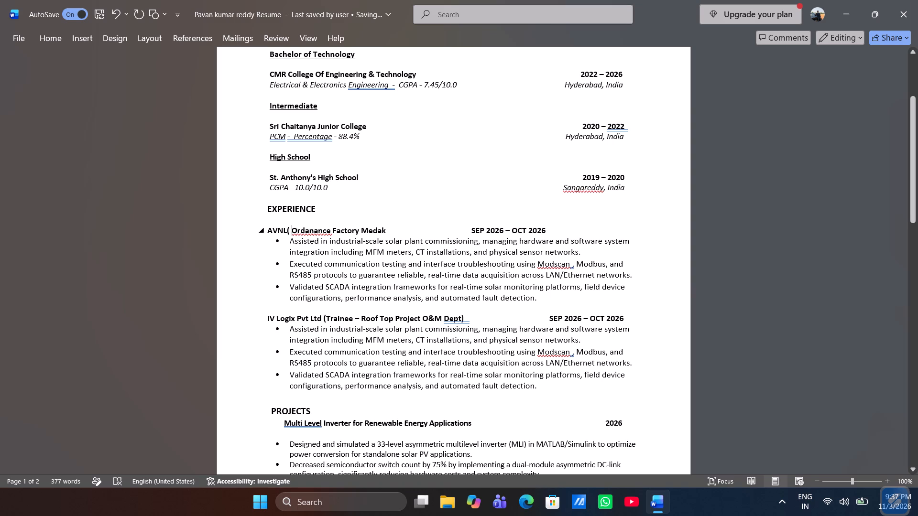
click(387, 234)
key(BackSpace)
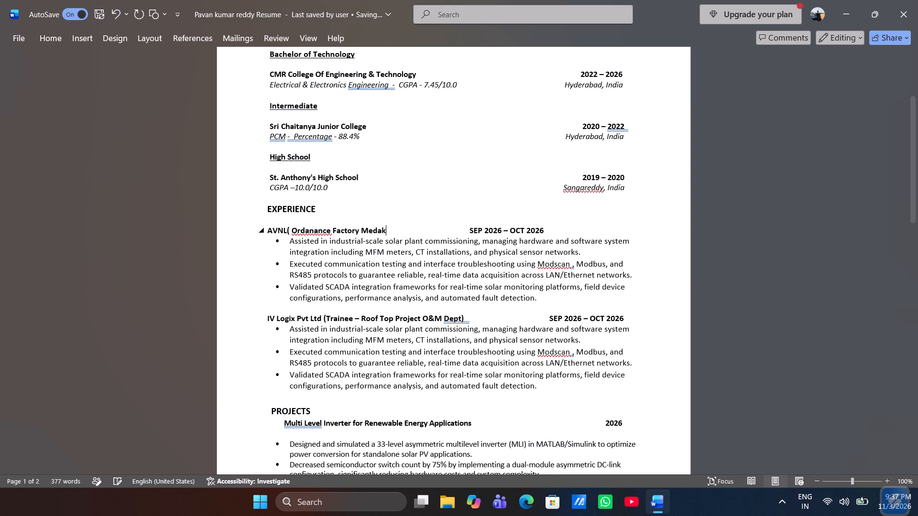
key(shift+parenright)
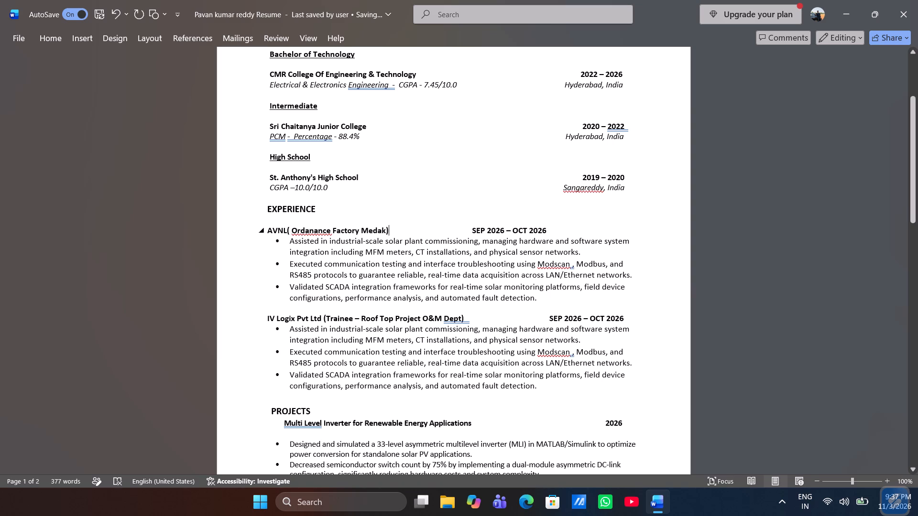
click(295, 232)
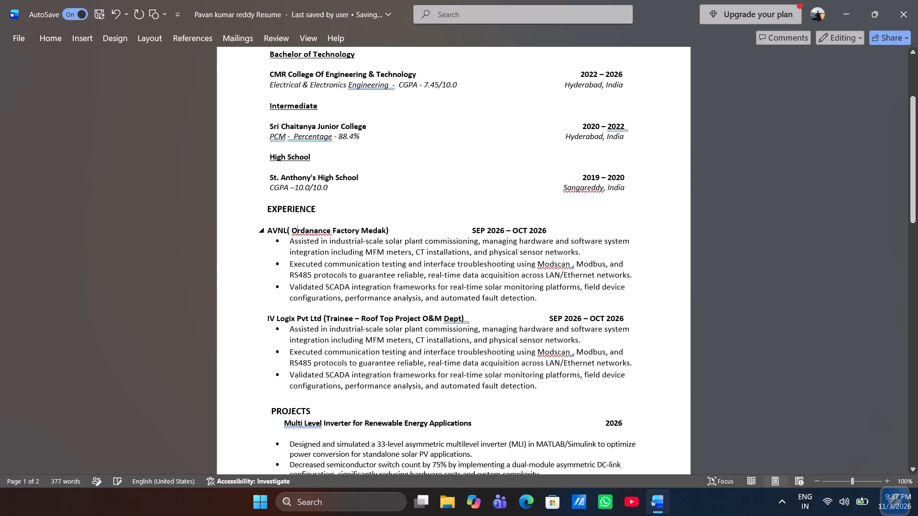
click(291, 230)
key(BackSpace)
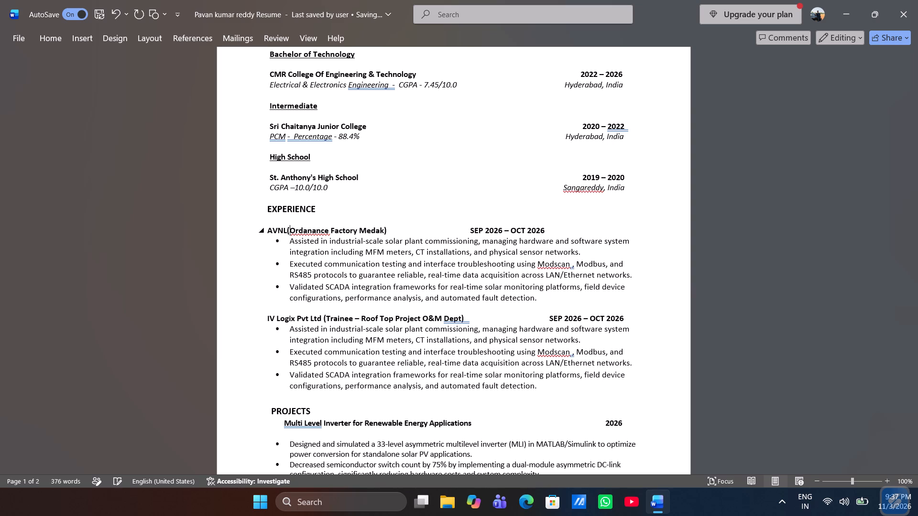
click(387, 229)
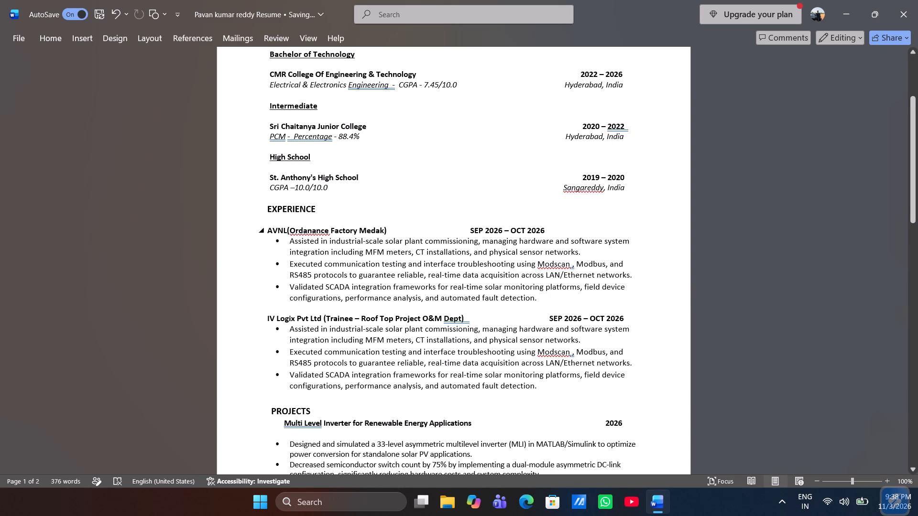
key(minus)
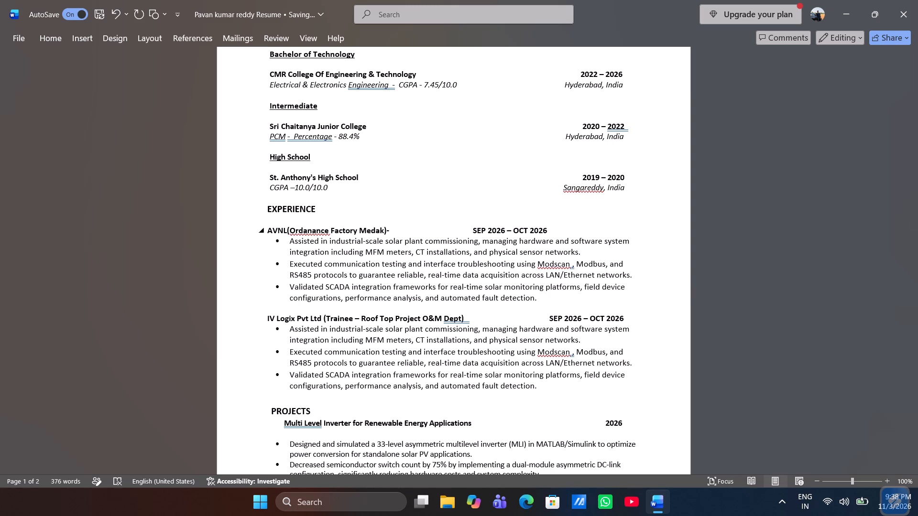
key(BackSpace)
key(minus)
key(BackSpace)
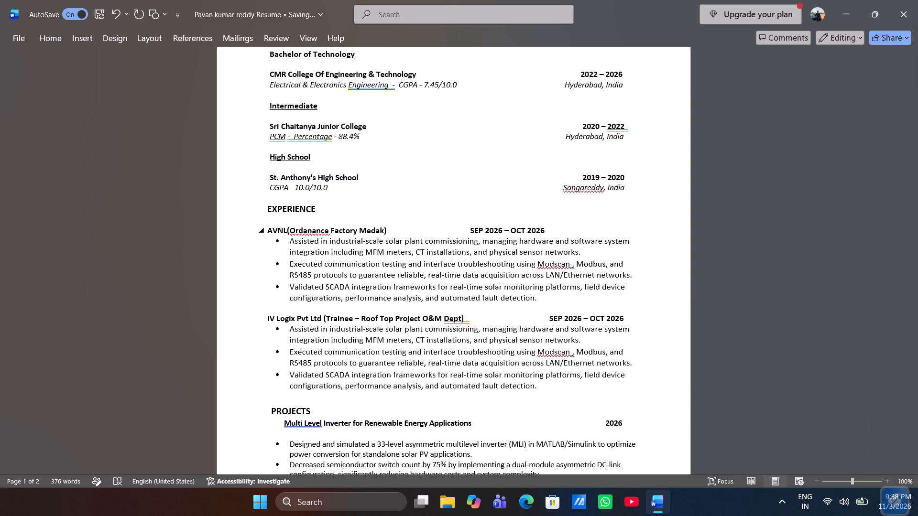
Replace the opening parenthesis with a slash and remove the closing one, making the first heading "AVNL/Ordanance Factory Medak".
click(293, 230)
key(Left)
key(BackSpace)
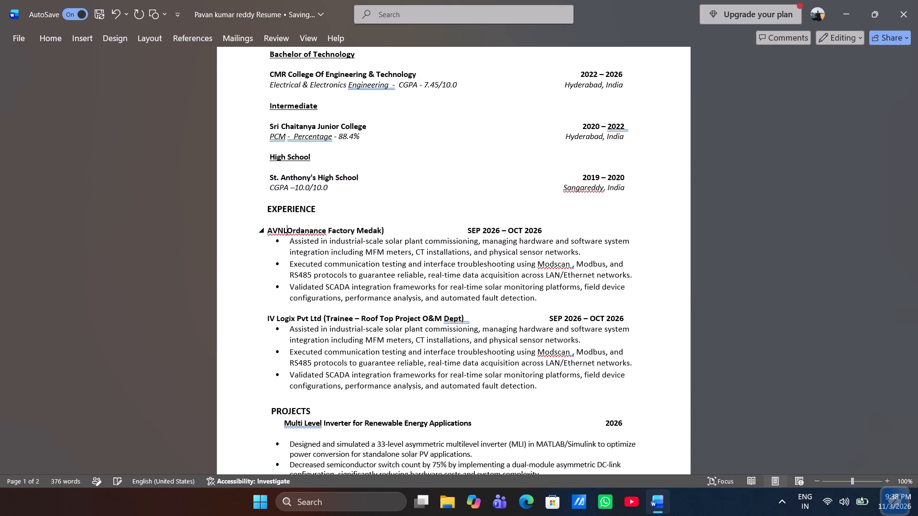
key(slash)
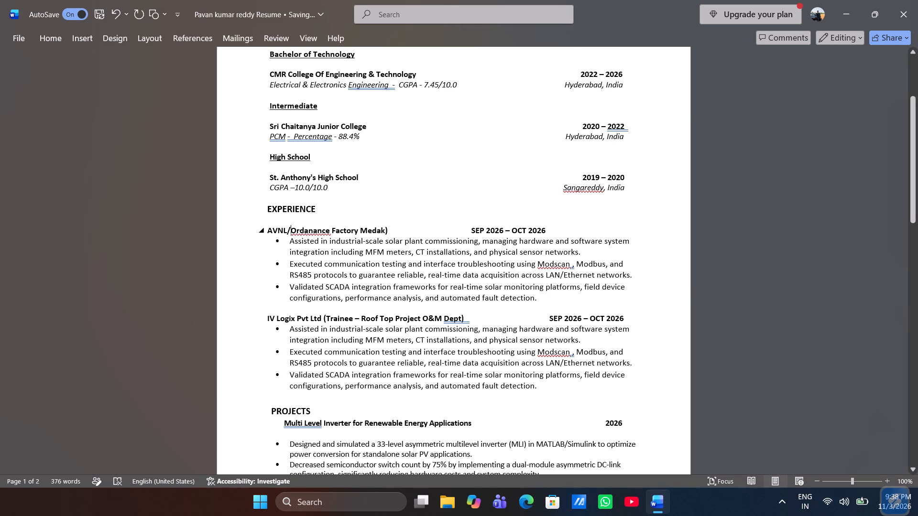
click(392, 231)
key(Left)
key(Left)
key(BackSpace)
key(space)
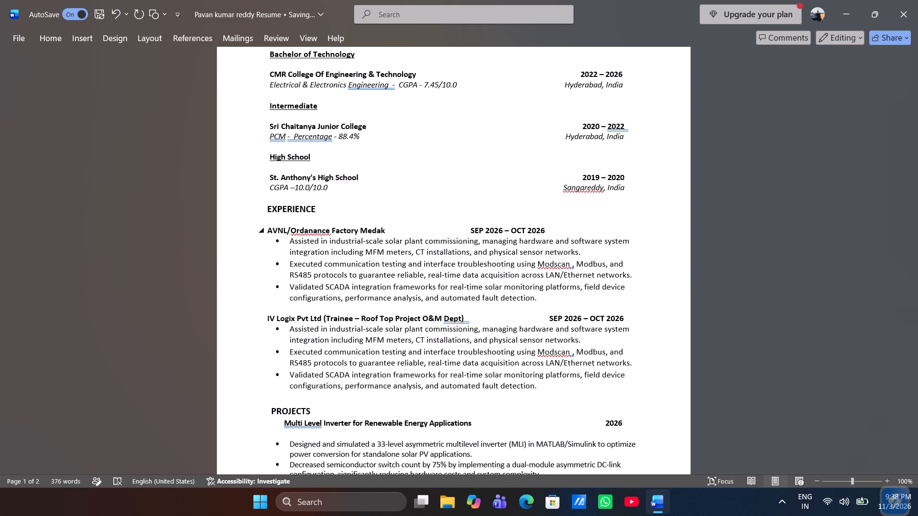
key(space)
key(BackSpace)
Add the role "(GRADUATE APPRENTICE TRAINEE)" after "Medak" in the first experience heading.
key(shift+parenleft)
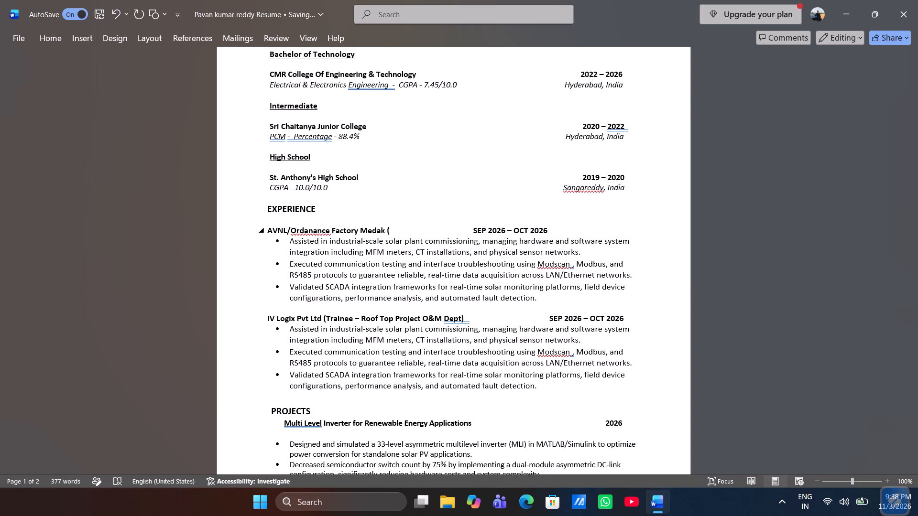
text(GRADU)
key(BackSpace)
text(UATE)
key(space)
text(APPRENTICE)
key(space)
text(TRAINEE)
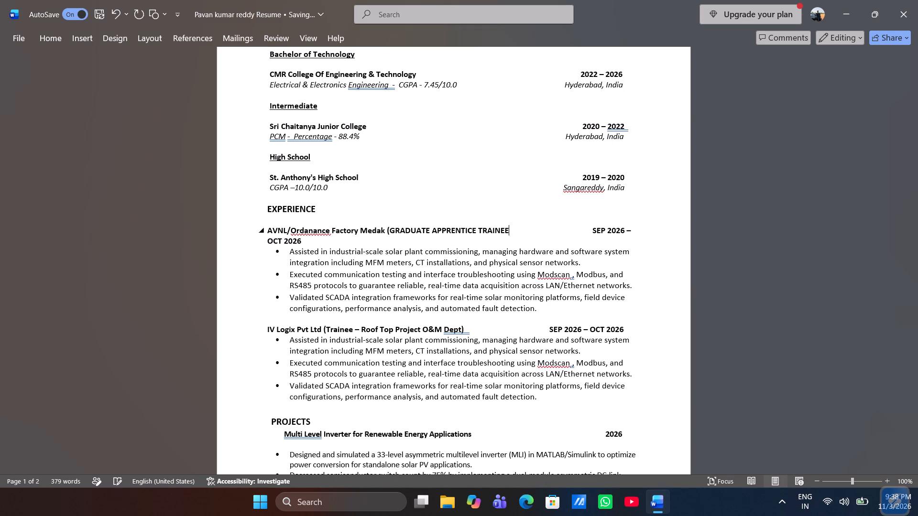
key(shift+parenright)
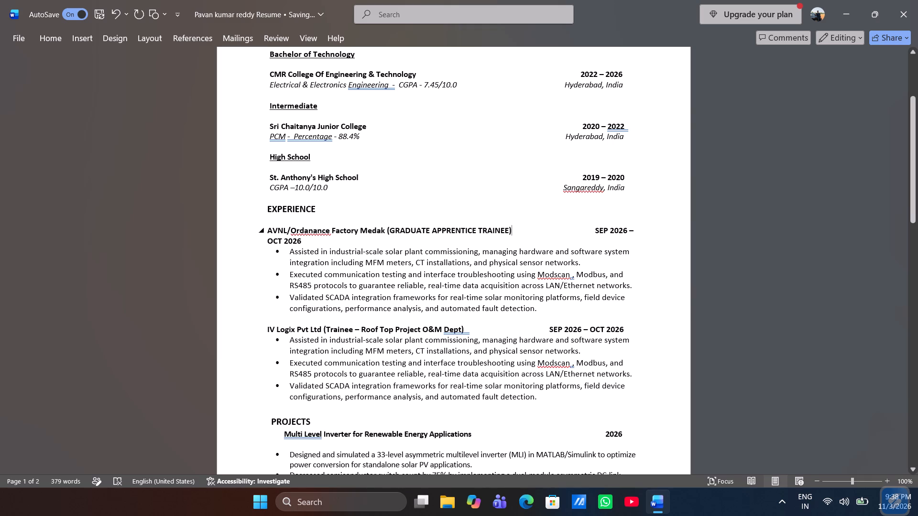
Remove surplus spaces before the first experience entry's date range so the whole heading fits on one line.
click(543, 230)
key(BackSpace)
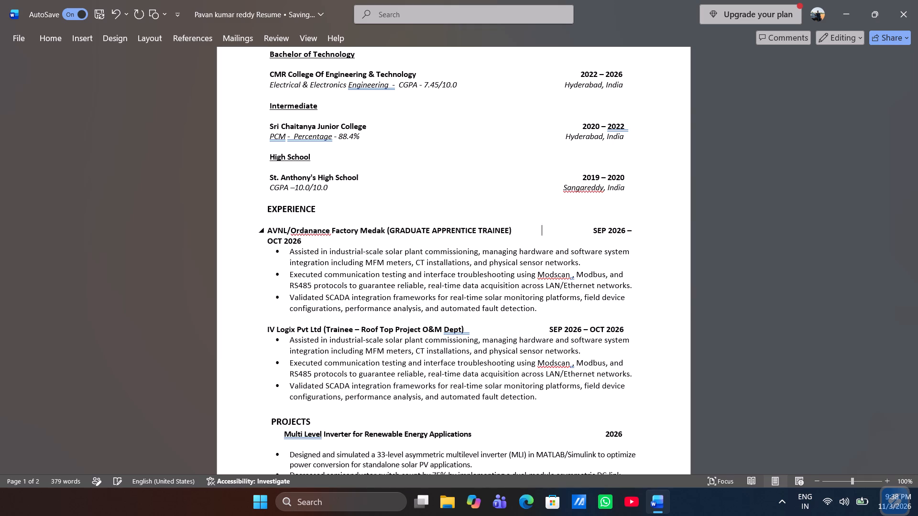
key(BackSpace)
key(BackSpace)
key(BackSpace)
key(BackSpace)
key(BackSpace)
key(BackSpace)
key(BackSpace)
key(BackSpace)
key(BackSpace)
key(BackSpace)
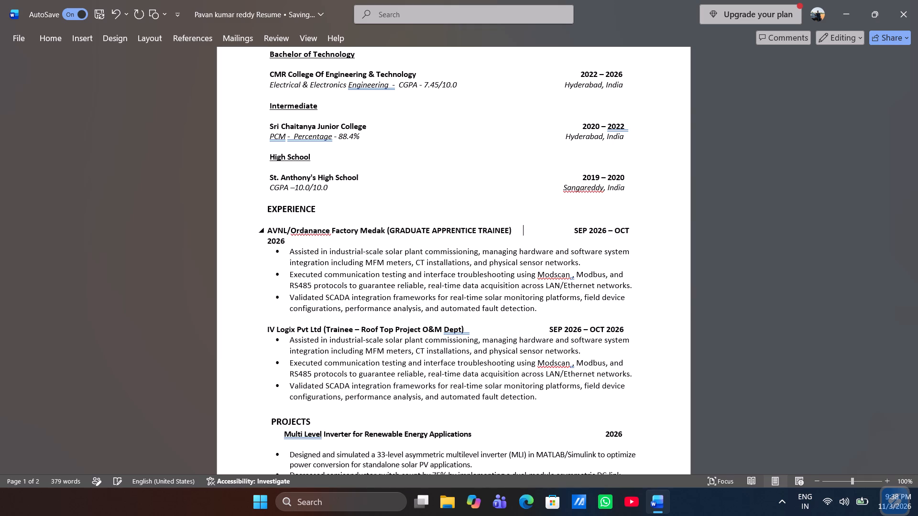
key(BackSpace)
key(BackSpace)
key(BackSpace)
key(BackSpace)
key(BackSpace)
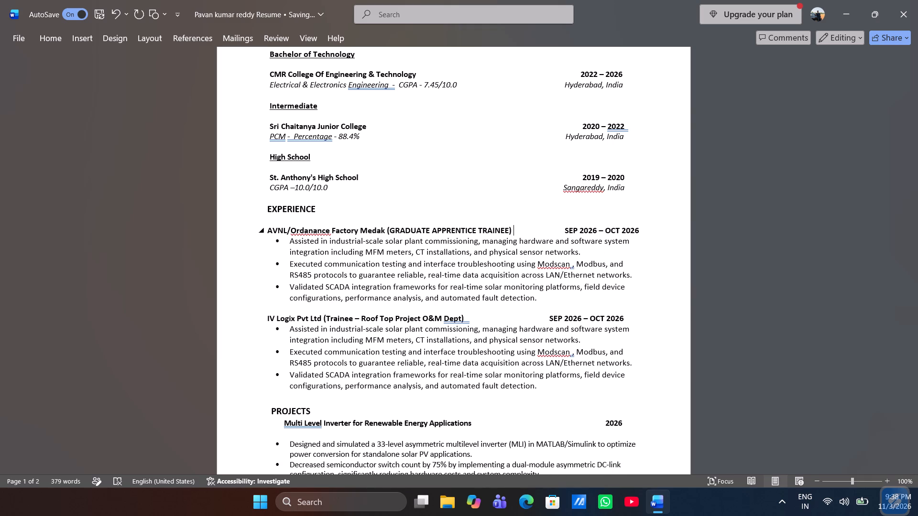
Trim more spaces before the first entry's date range to bring it nearly in line with the IV Logix date range.
click(562, 230)
key(BackSpace)
key(BackSpace)
key(BackSpace)
key(BackSpace)
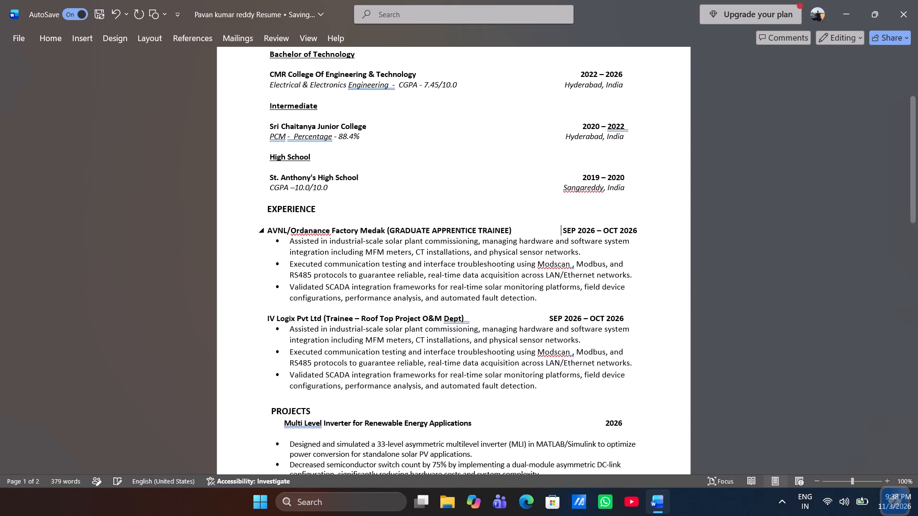
key(BackSpace)
key(BackSpace)
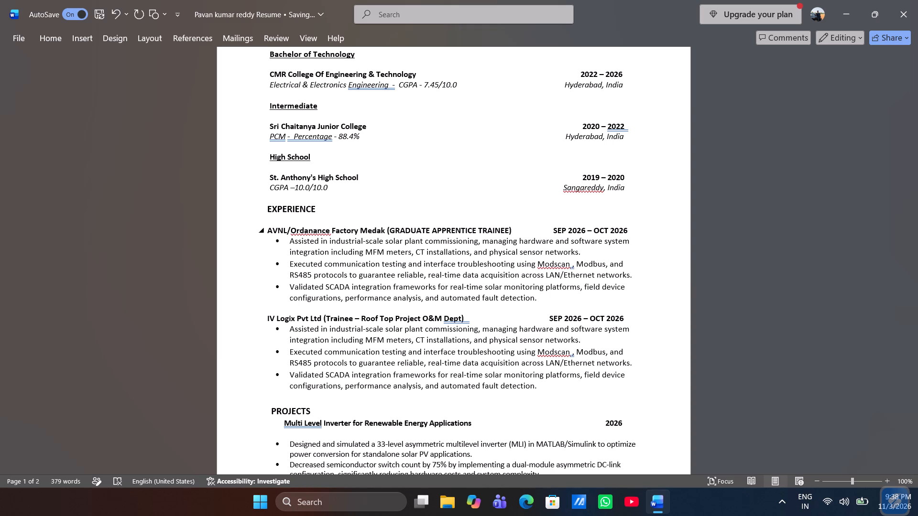
key(space)
key(BackSpace)
key(BackSpace)
Insert a space after the slash in "AVNL/Ordanance" and compensate by trimming spaces to align the date range with the IV Logix one.
click(290, 228)
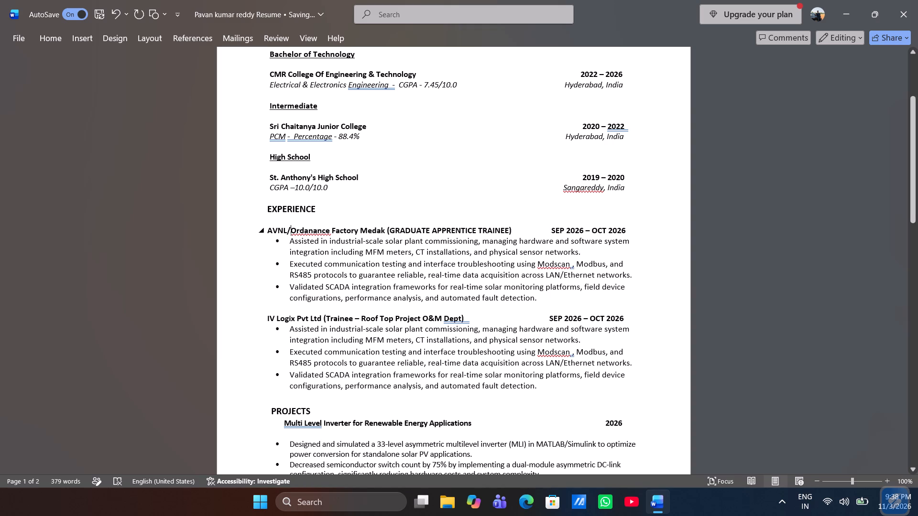
key(space)
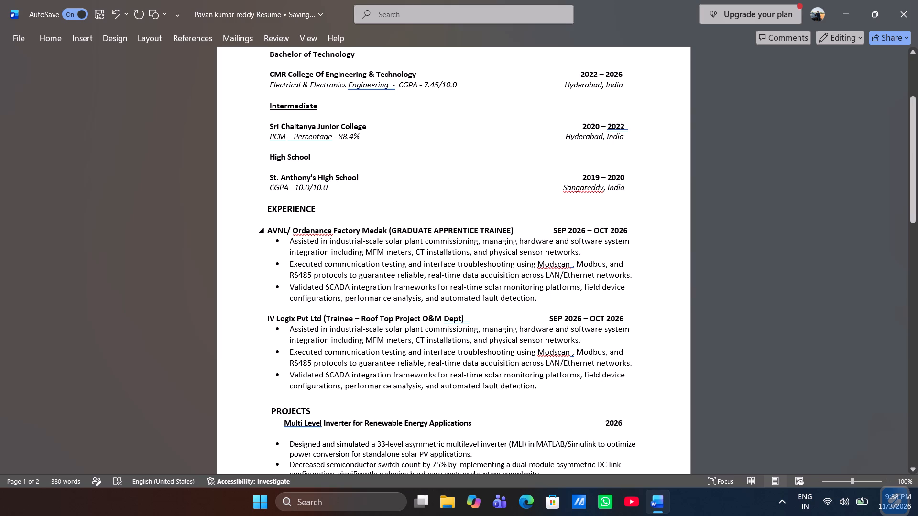
click(544, 237)
click(544, 229)
key(BackSpace)
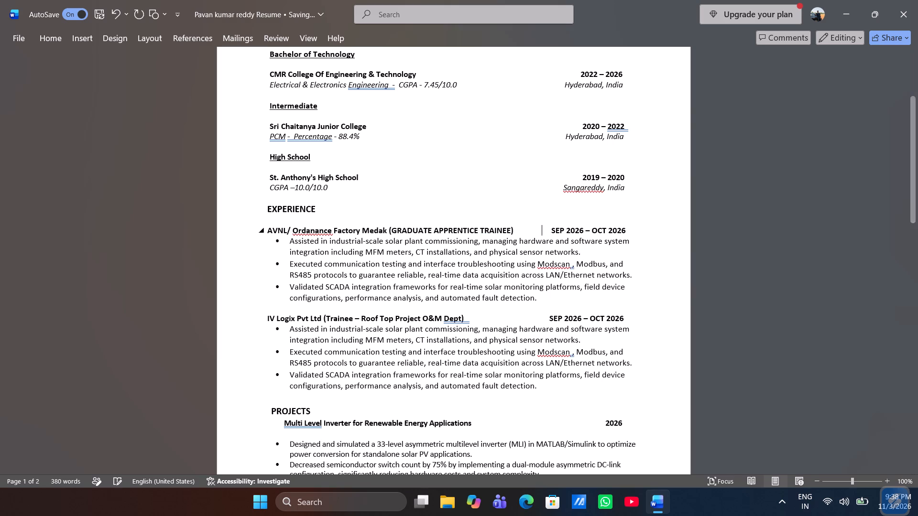
key(BackSpace)
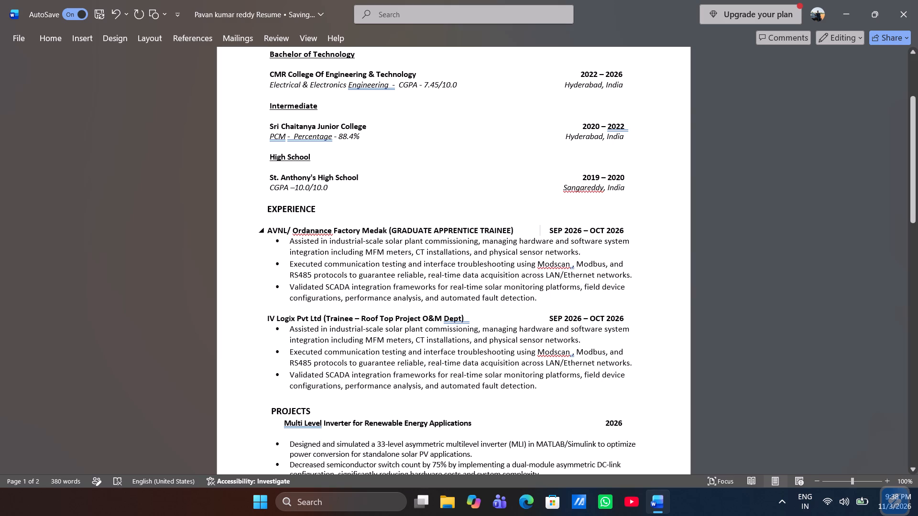
Change the first experience entry's date range to "OCT 2026 – PRESENT".
drag(566, 229, 547, 229)
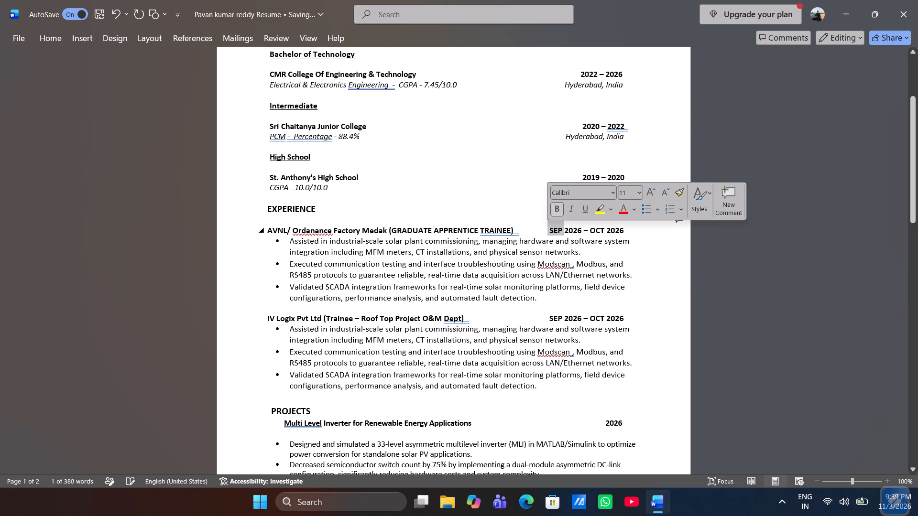
key(BackSpace)
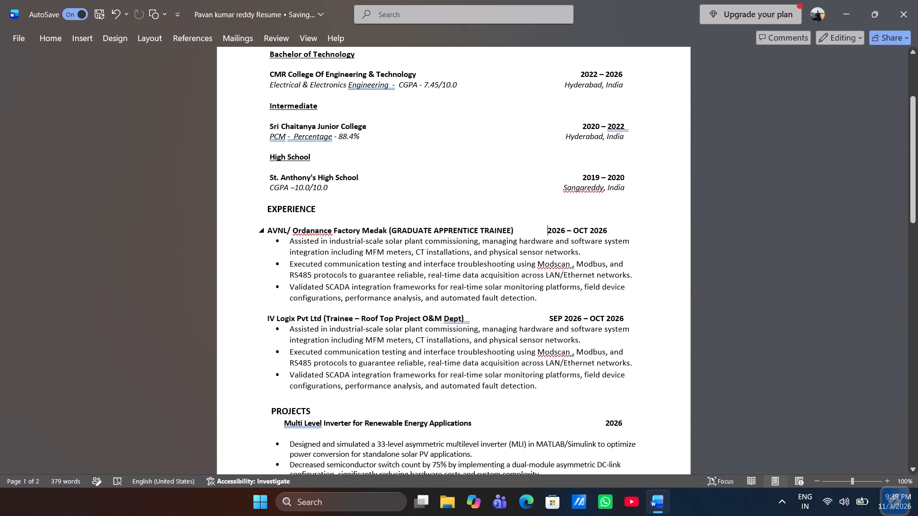
key(shift+o)
key(BackSpace)
text(OCT)
key(space)
drag(625, 229, 590, 233)
key(BackSpace)
key(space)
text(PRESENT)
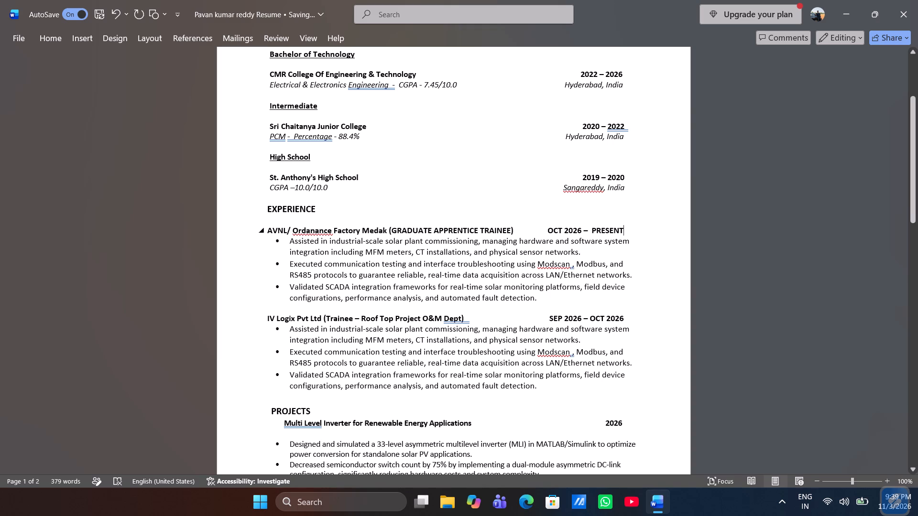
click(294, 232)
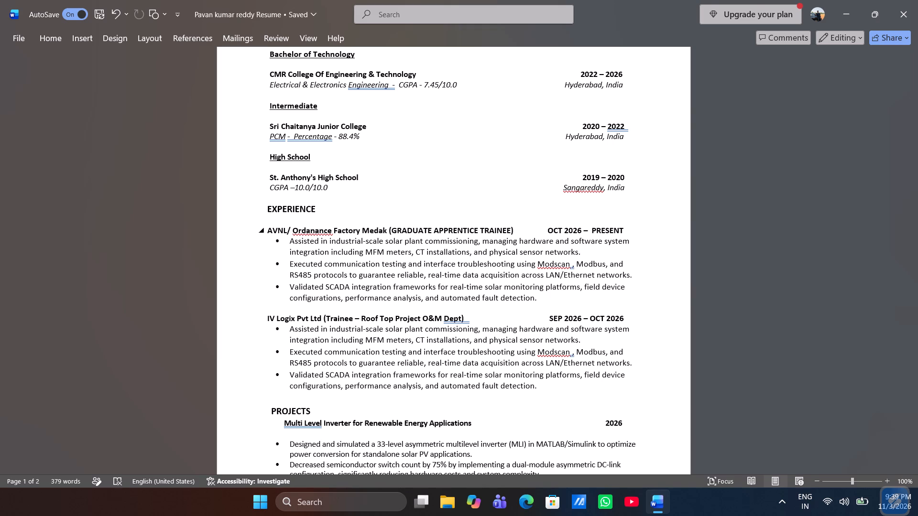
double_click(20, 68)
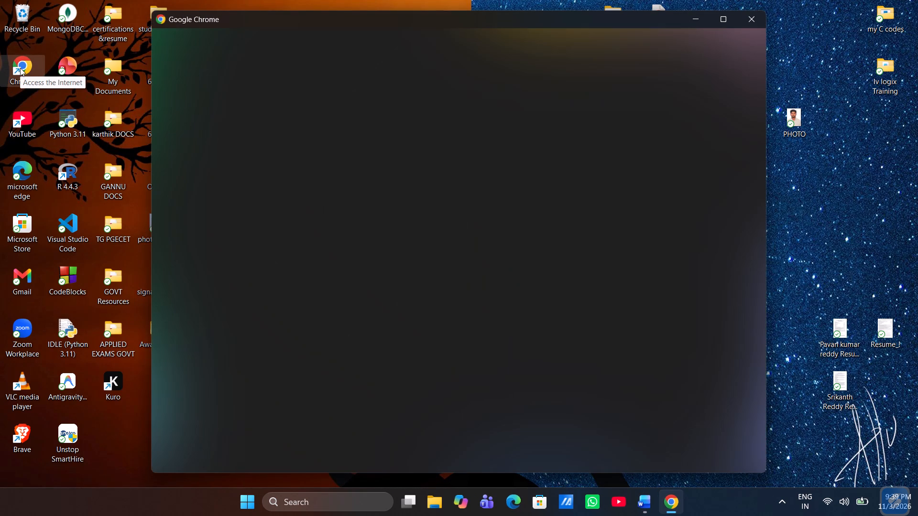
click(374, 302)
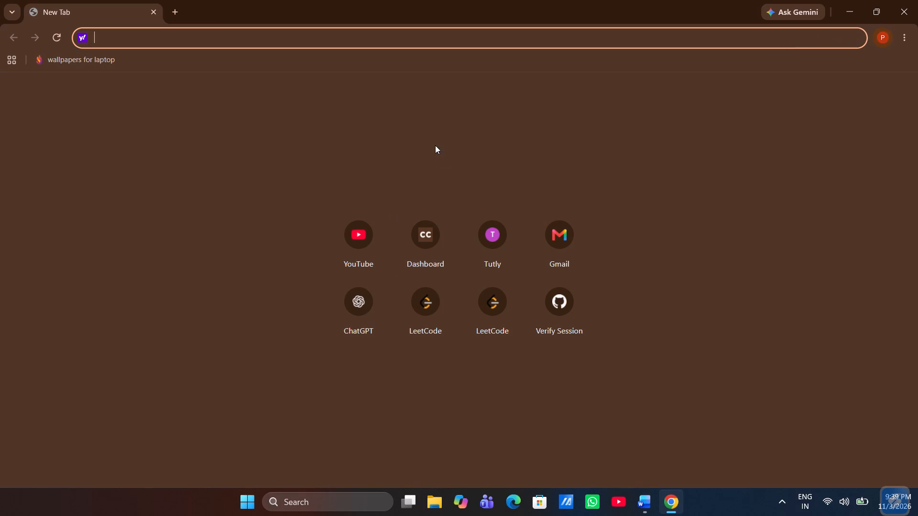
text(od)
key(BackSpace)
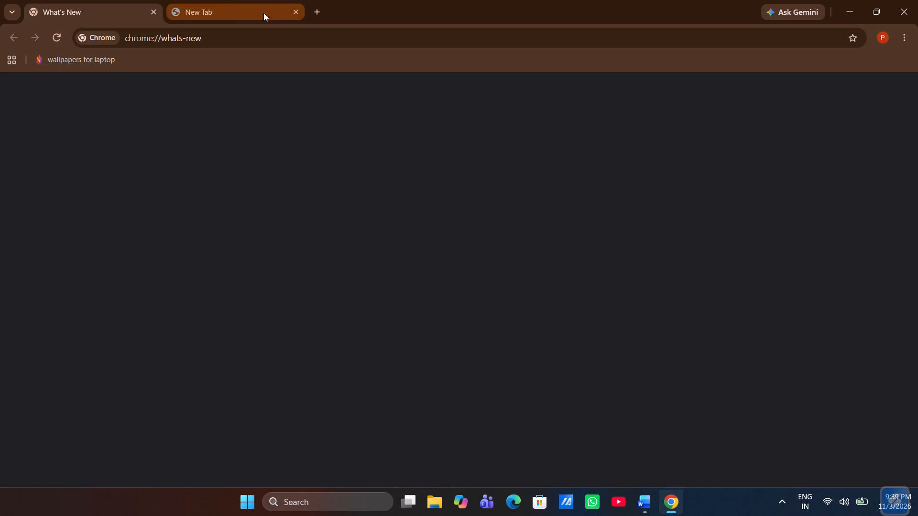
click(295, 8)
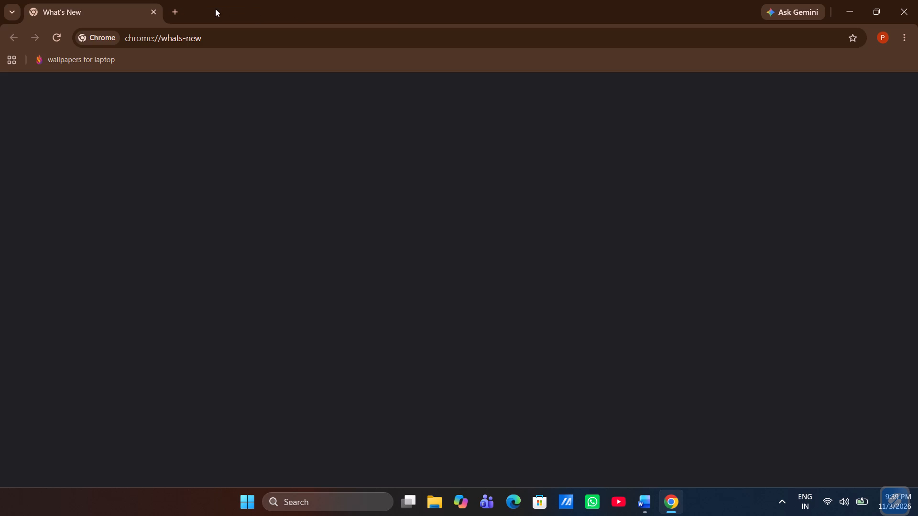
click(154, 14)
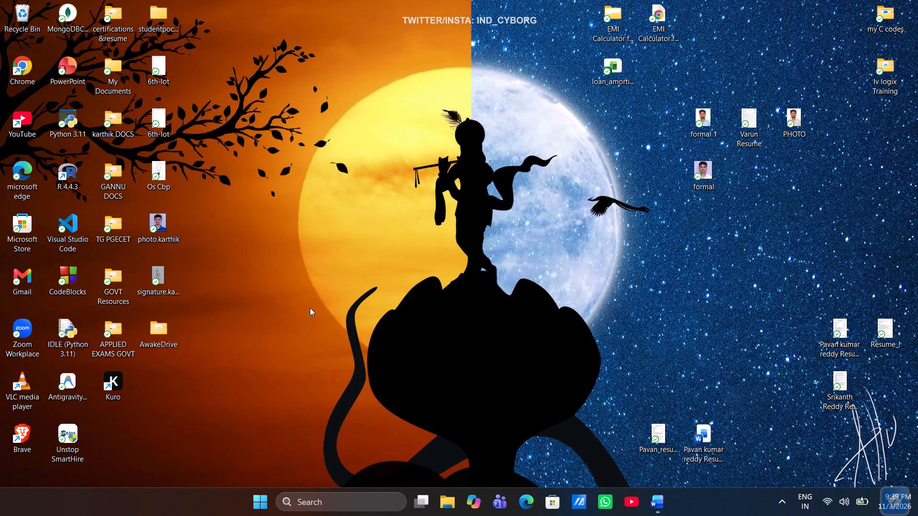
Open Google Chrome with the resume owner's profile and search the web for "ordnance factory medak" to check the spelling.
double_click(15, 69)
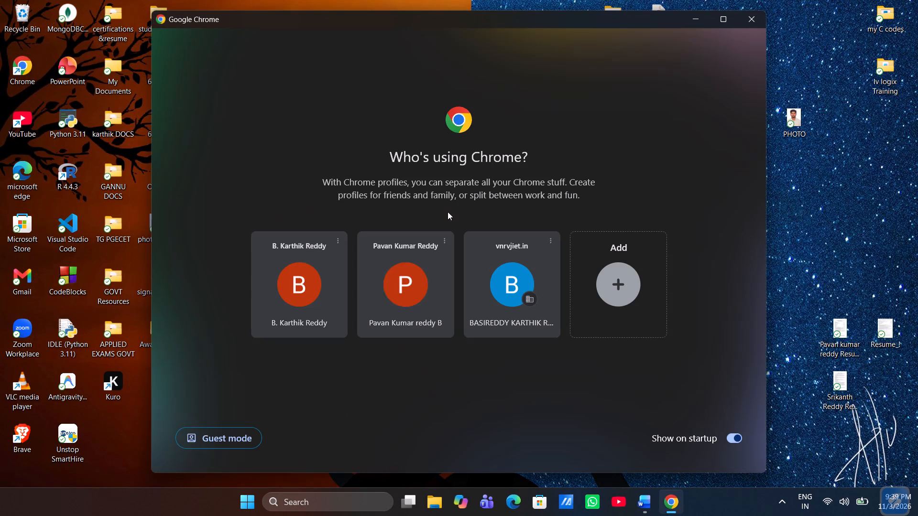
click(428, 273)
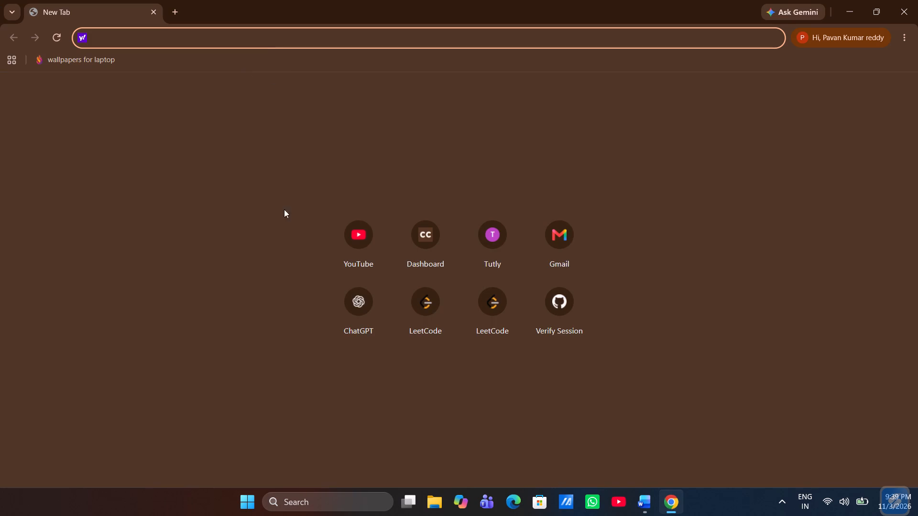
click(214, 38)
text(ord)
text(nance)
key(space)
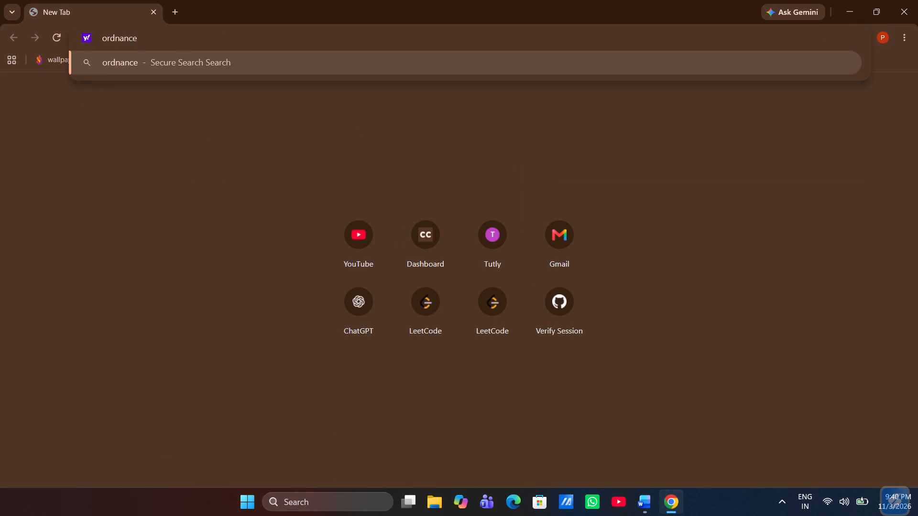
text(factory medak)
key(space)
key(Return)
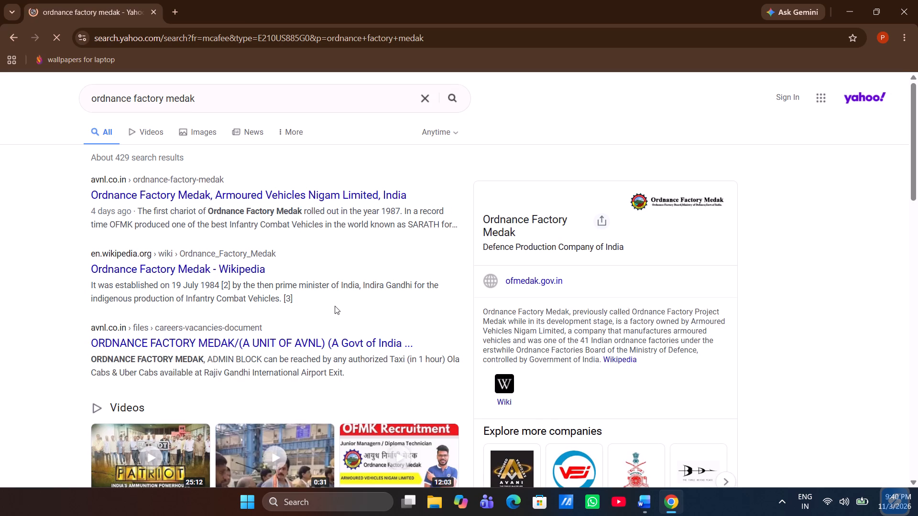
Return to the resume in Word and correct "Ordanance" to "Ordnance" in the first experience heading.
click(646, 500)
click(638, 450)
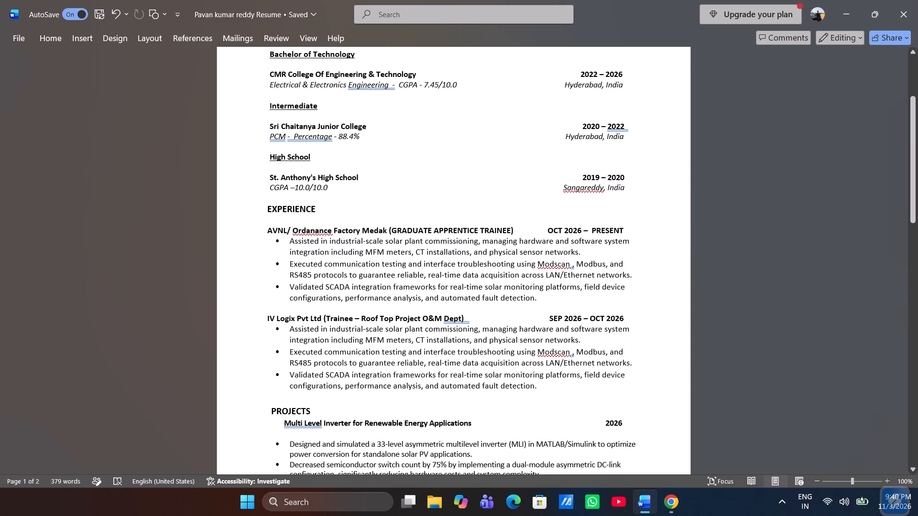
click(311, 230)
key(BackSpace)
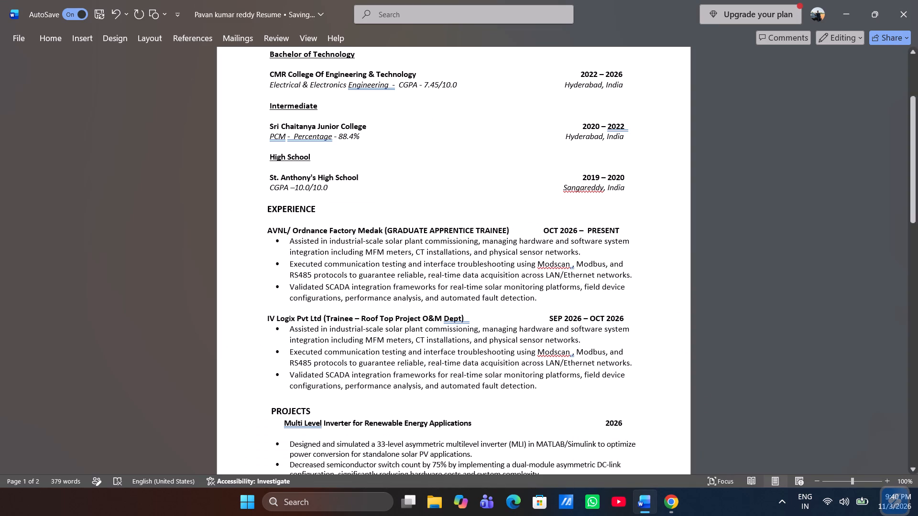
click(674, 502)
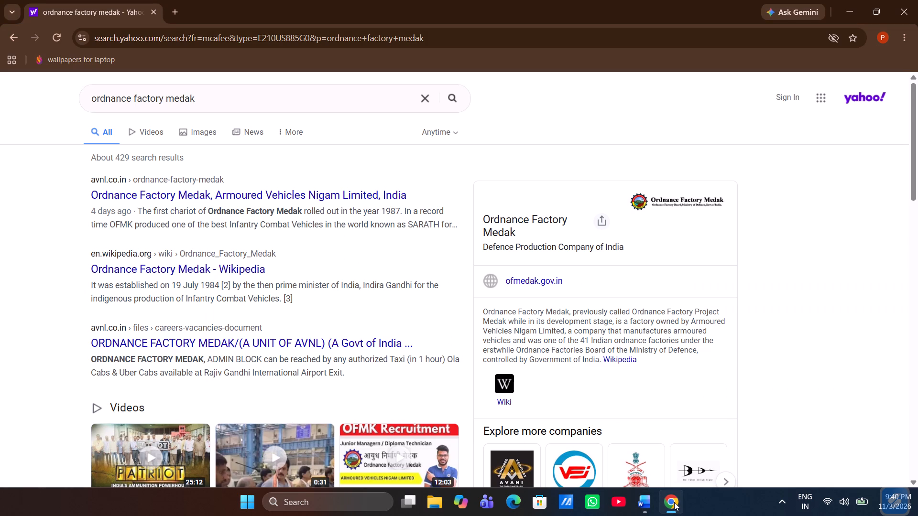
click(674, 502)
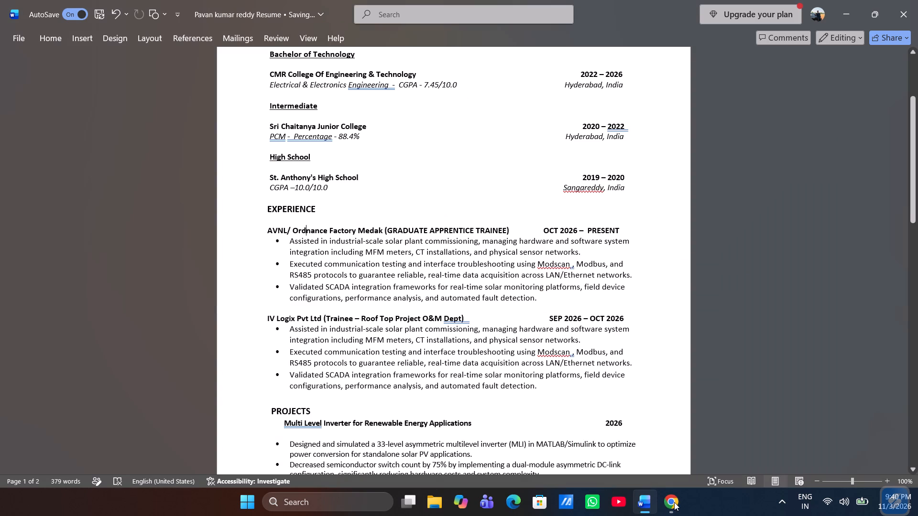
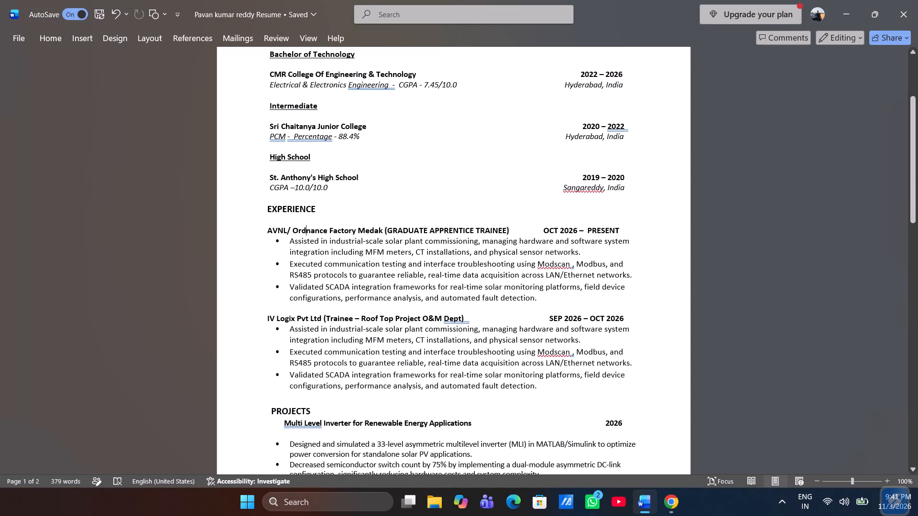
Insert one space before "OCT 2026" in the AVNL/ Ordnance Factory Medak heading to align its date range with the IV Logix one.
click(546, 227)
key(space)
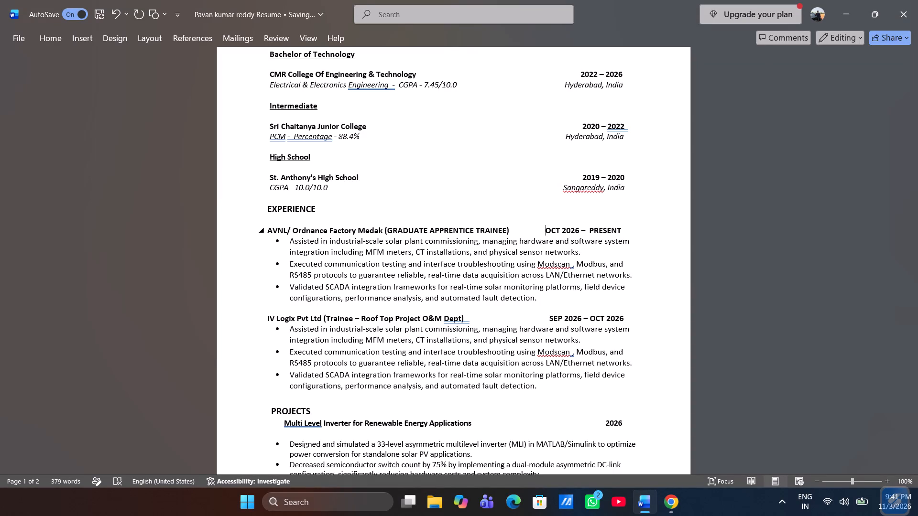
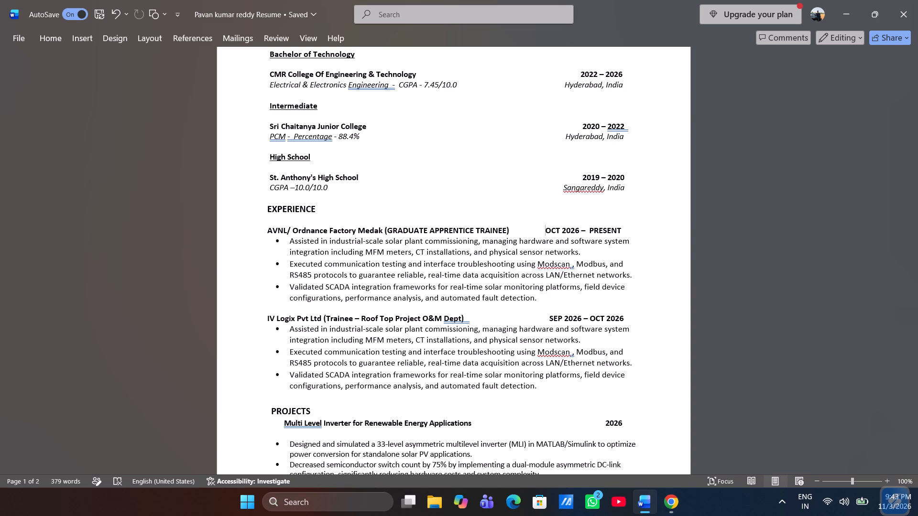
Switch from the resume document to WhatsApp.
click(588, 502)
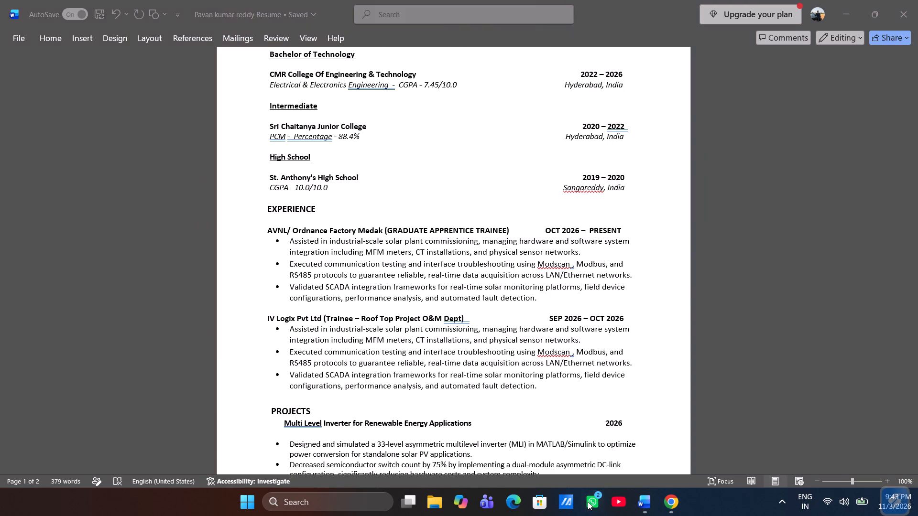
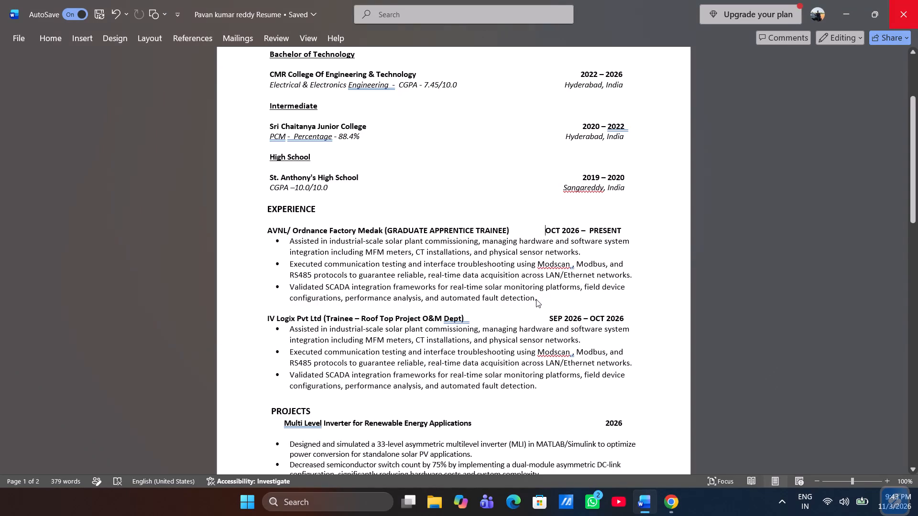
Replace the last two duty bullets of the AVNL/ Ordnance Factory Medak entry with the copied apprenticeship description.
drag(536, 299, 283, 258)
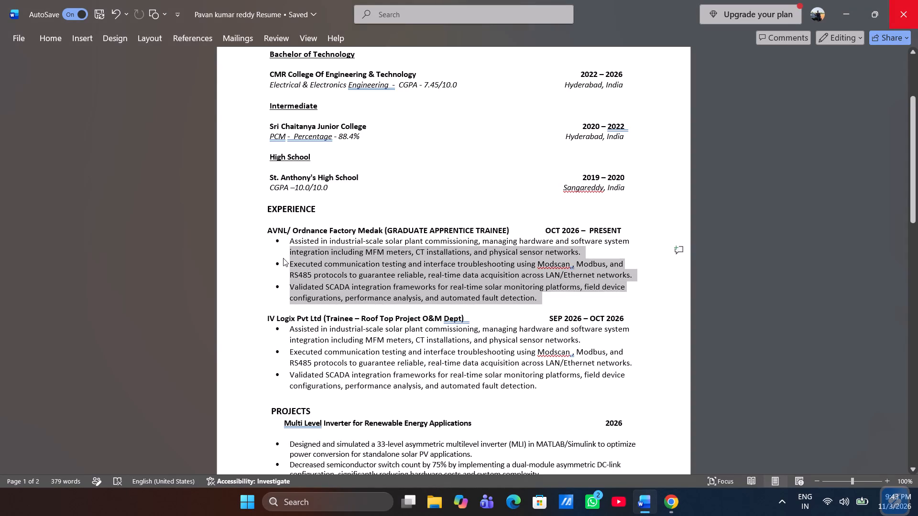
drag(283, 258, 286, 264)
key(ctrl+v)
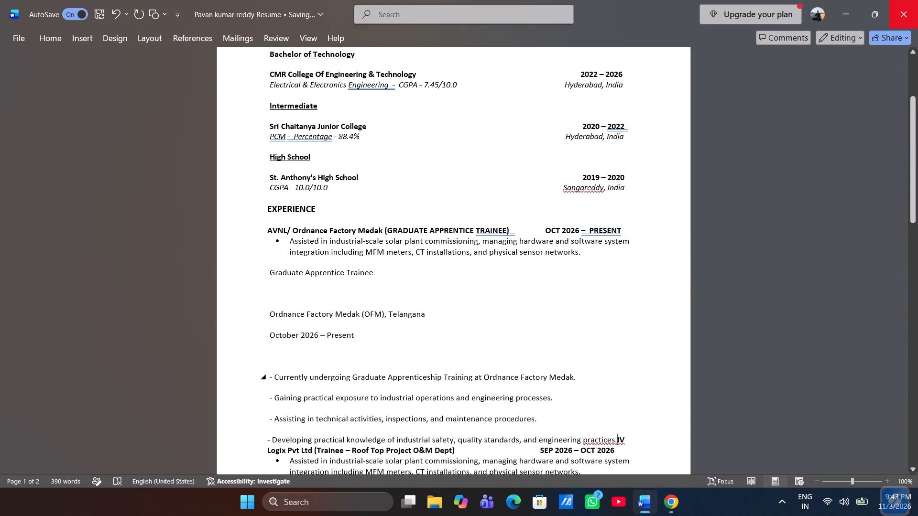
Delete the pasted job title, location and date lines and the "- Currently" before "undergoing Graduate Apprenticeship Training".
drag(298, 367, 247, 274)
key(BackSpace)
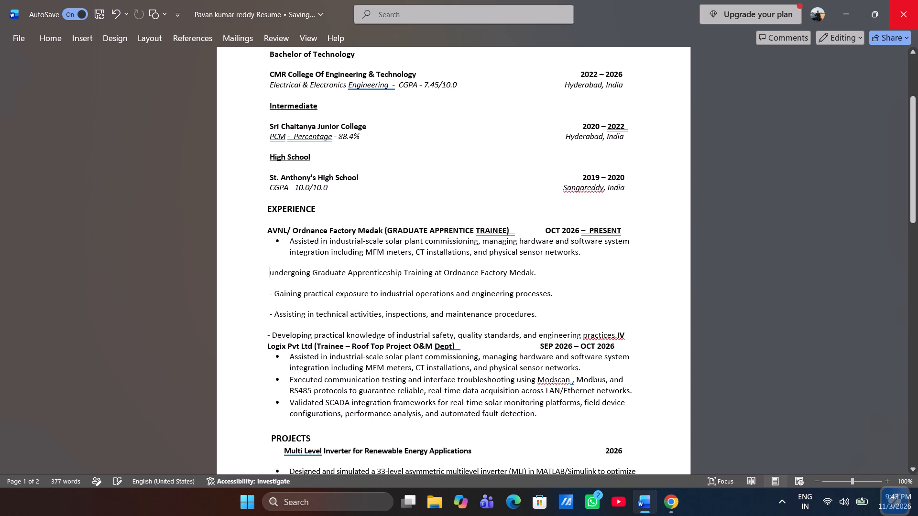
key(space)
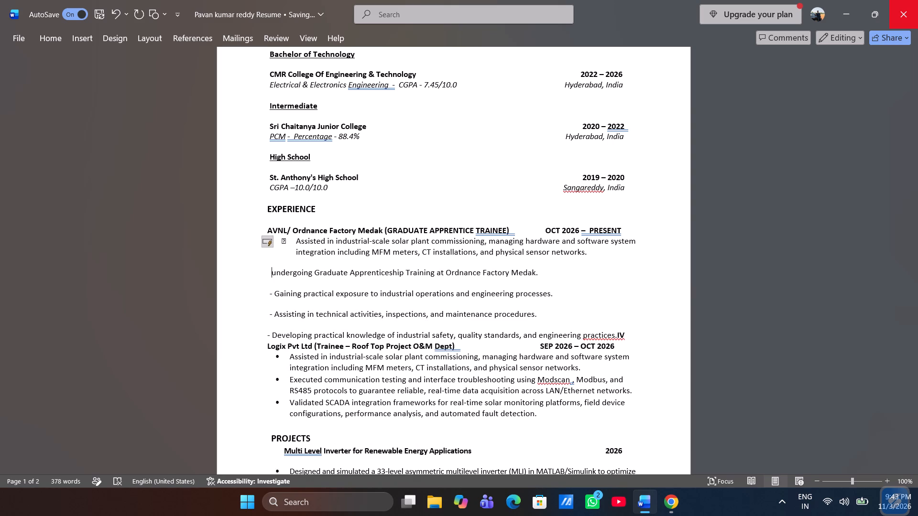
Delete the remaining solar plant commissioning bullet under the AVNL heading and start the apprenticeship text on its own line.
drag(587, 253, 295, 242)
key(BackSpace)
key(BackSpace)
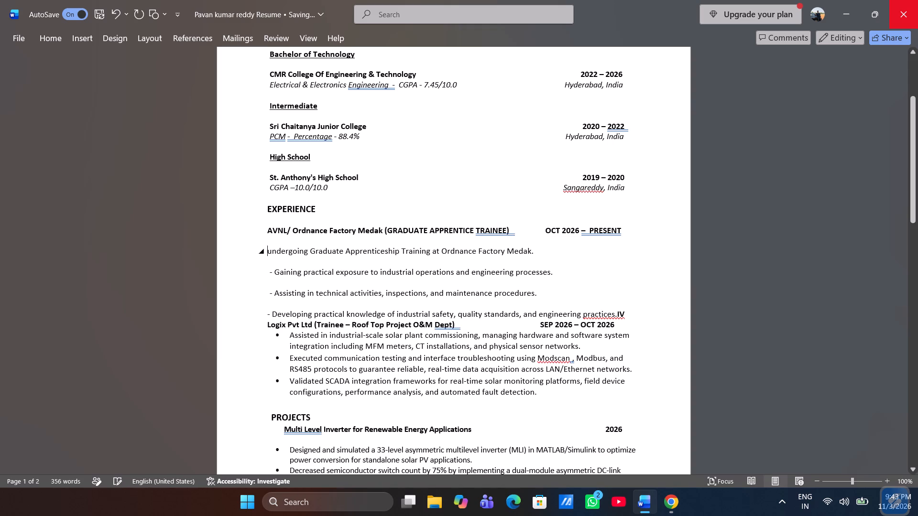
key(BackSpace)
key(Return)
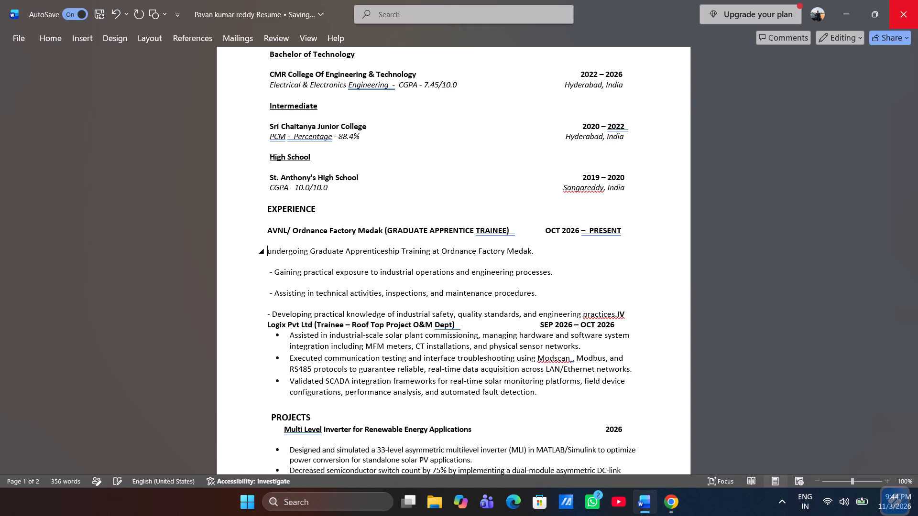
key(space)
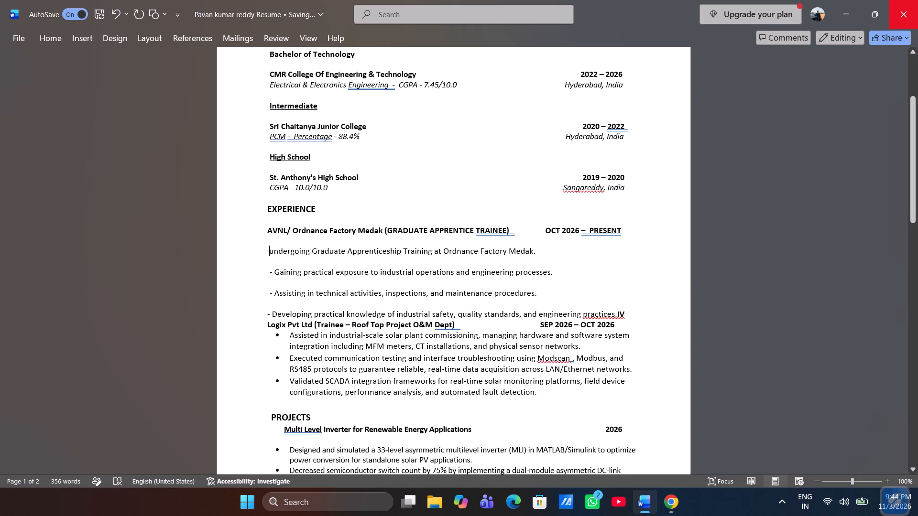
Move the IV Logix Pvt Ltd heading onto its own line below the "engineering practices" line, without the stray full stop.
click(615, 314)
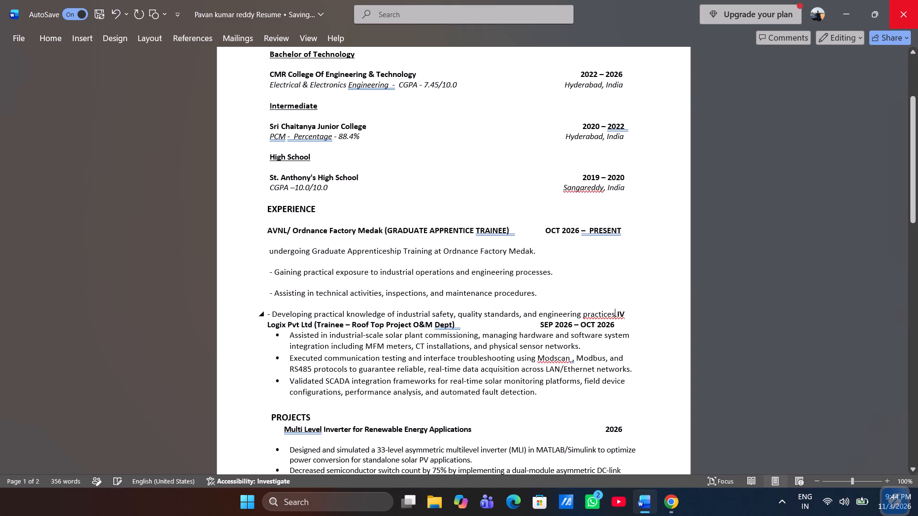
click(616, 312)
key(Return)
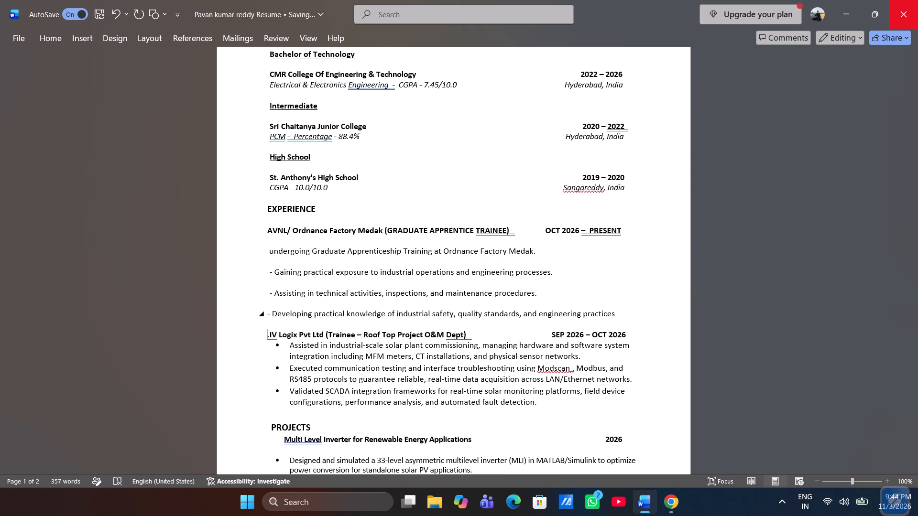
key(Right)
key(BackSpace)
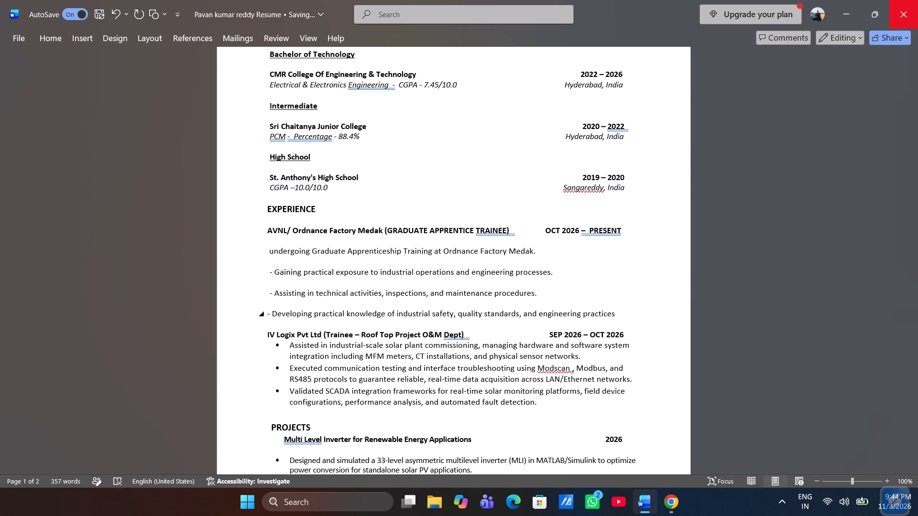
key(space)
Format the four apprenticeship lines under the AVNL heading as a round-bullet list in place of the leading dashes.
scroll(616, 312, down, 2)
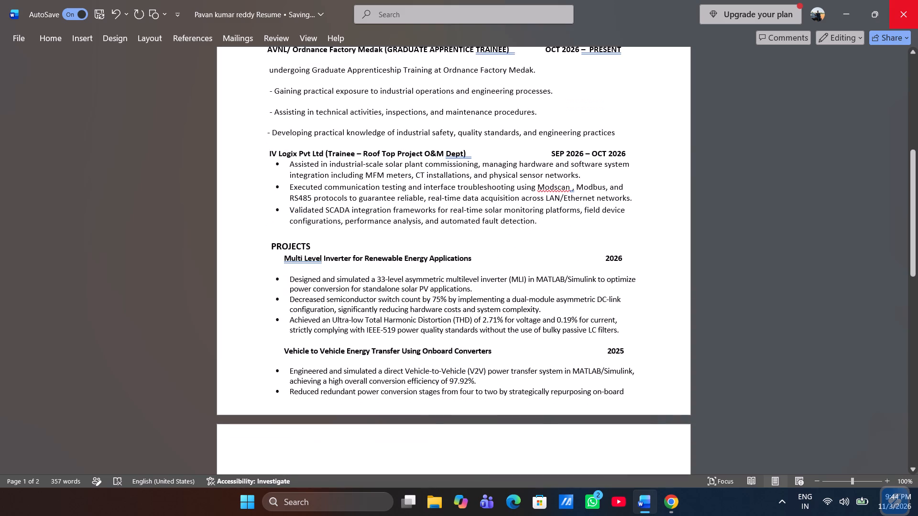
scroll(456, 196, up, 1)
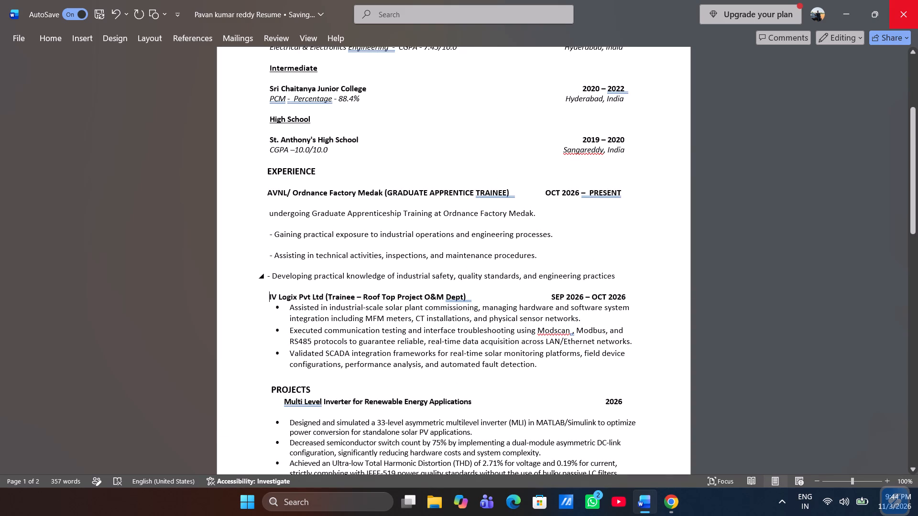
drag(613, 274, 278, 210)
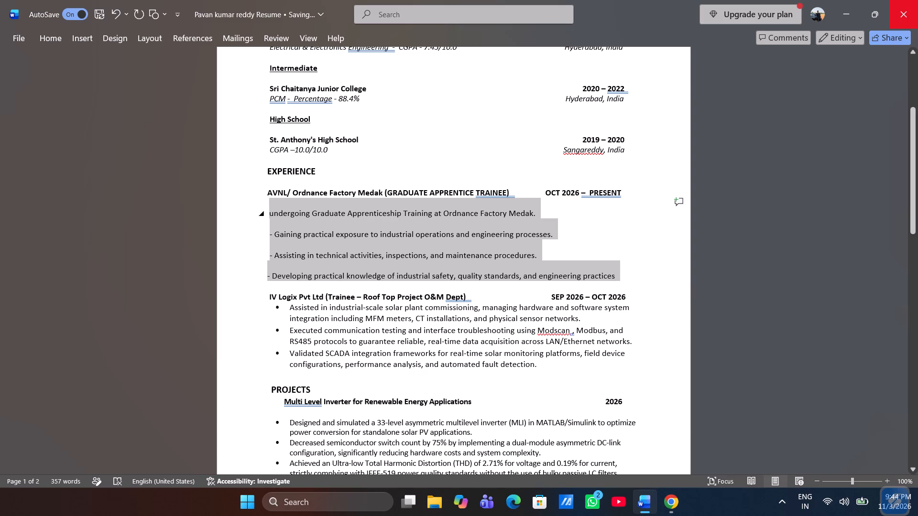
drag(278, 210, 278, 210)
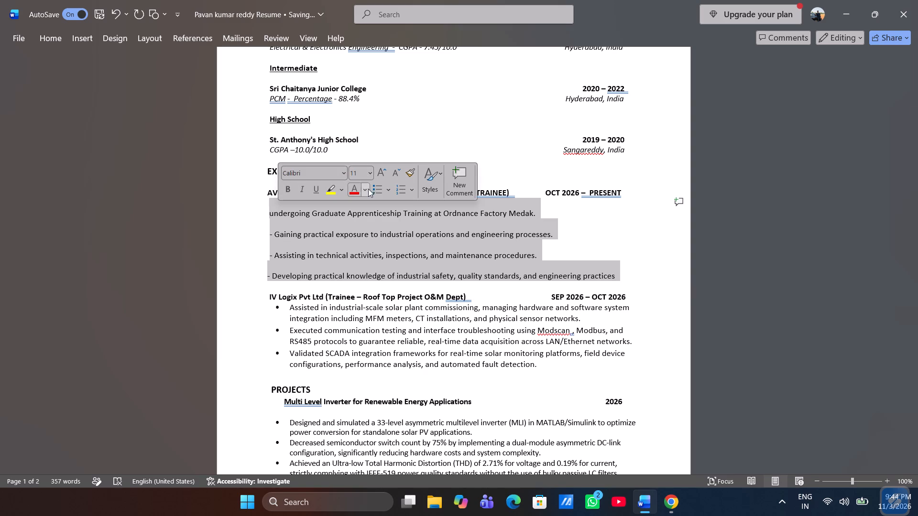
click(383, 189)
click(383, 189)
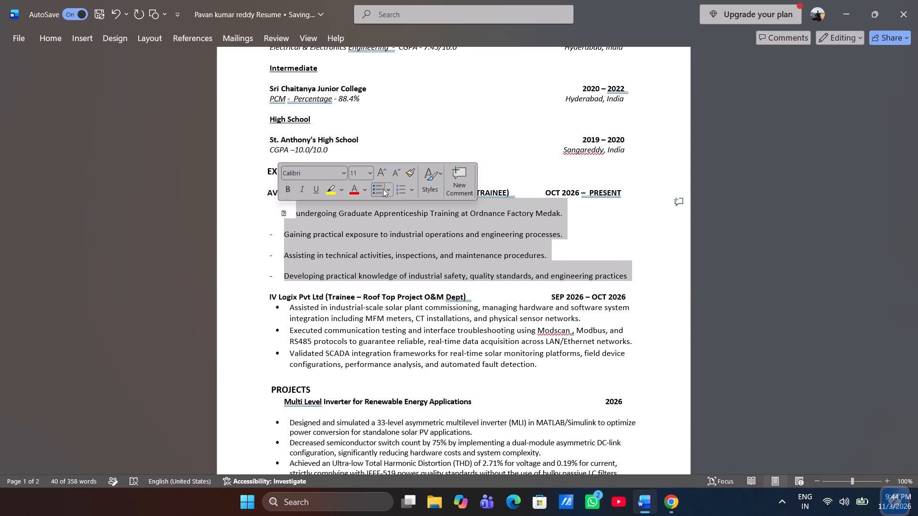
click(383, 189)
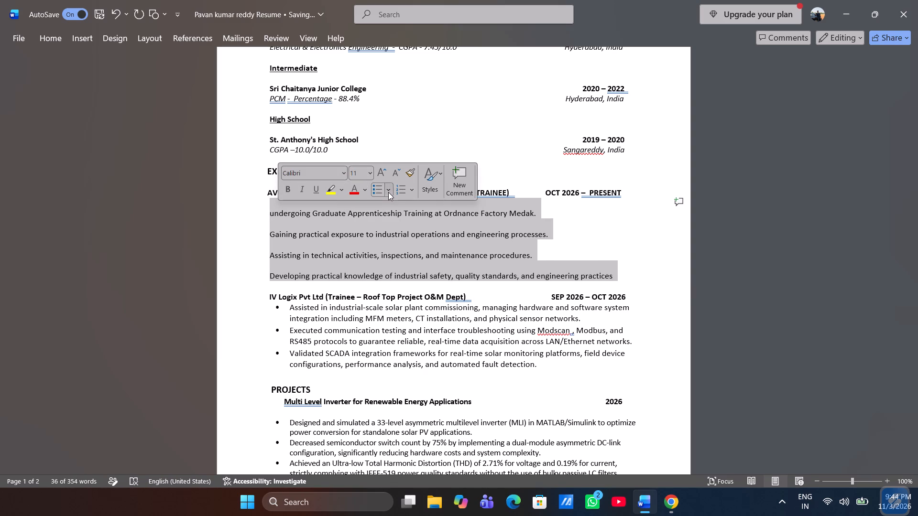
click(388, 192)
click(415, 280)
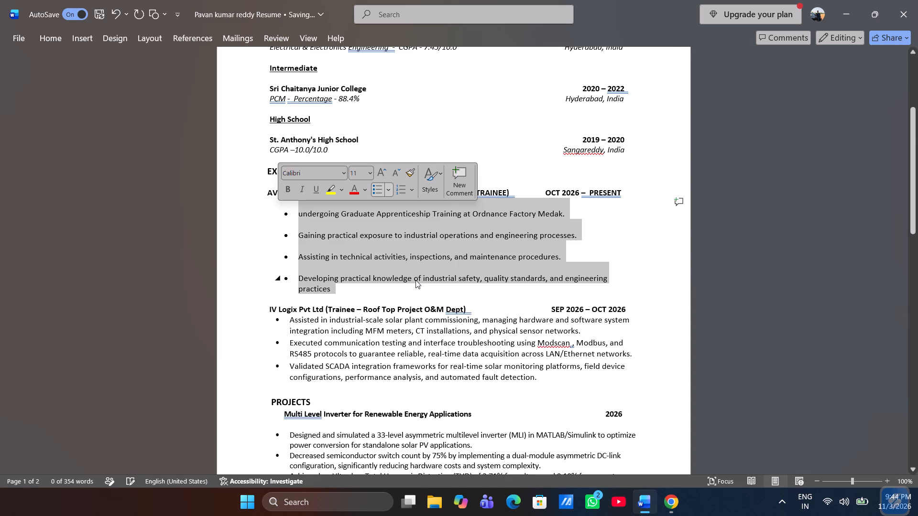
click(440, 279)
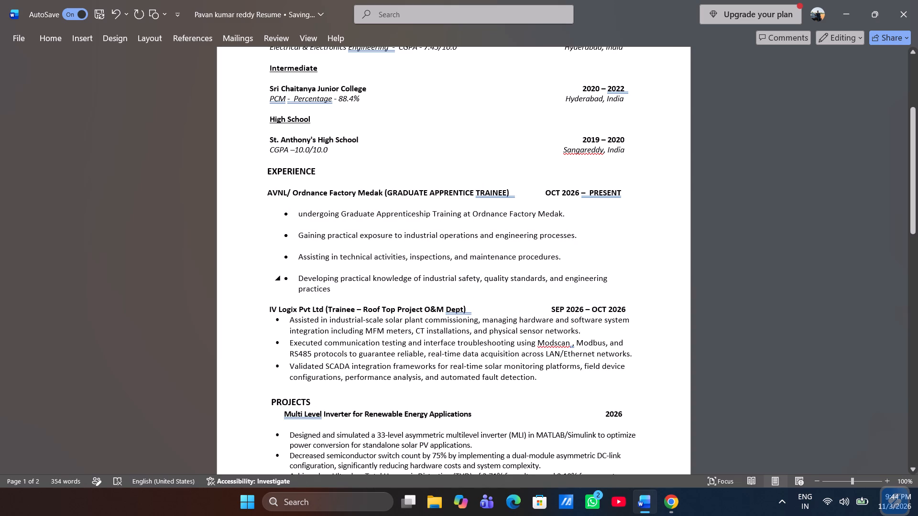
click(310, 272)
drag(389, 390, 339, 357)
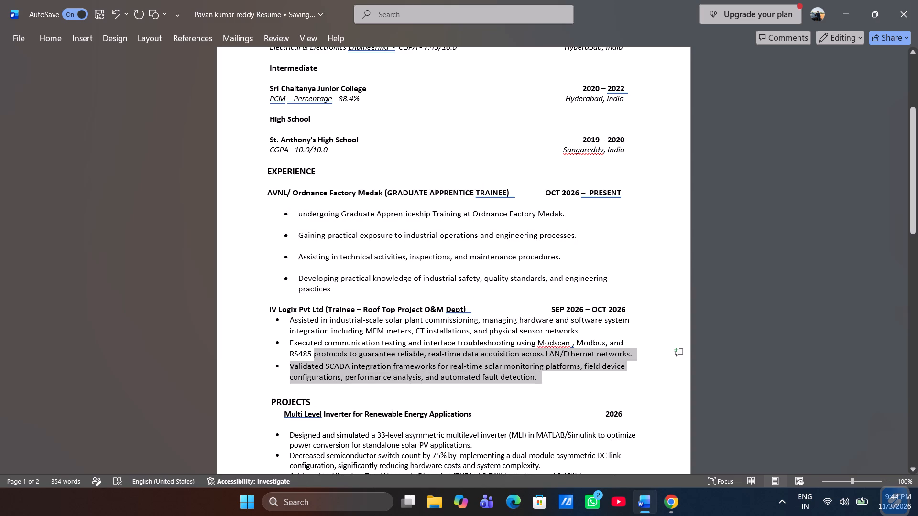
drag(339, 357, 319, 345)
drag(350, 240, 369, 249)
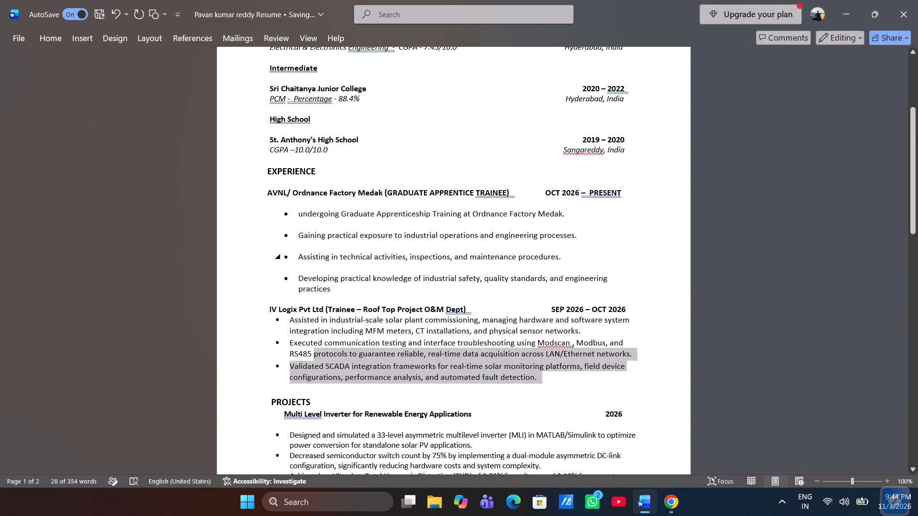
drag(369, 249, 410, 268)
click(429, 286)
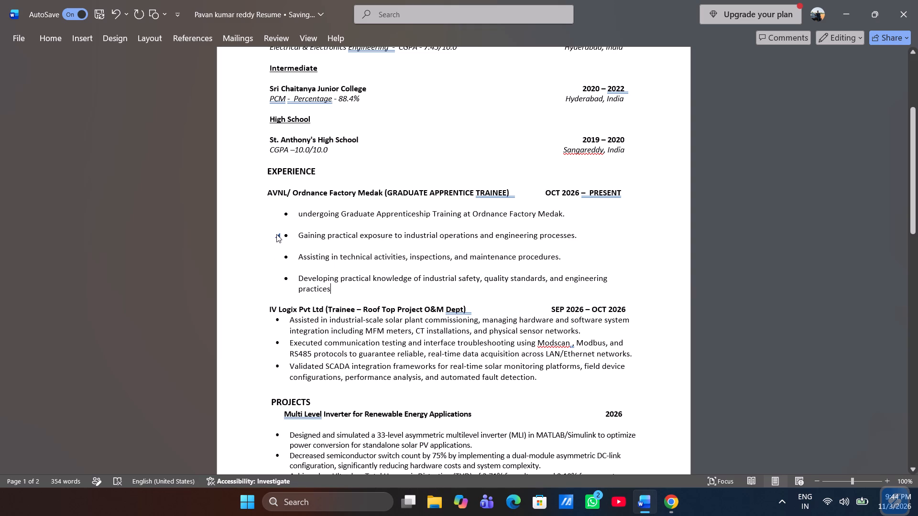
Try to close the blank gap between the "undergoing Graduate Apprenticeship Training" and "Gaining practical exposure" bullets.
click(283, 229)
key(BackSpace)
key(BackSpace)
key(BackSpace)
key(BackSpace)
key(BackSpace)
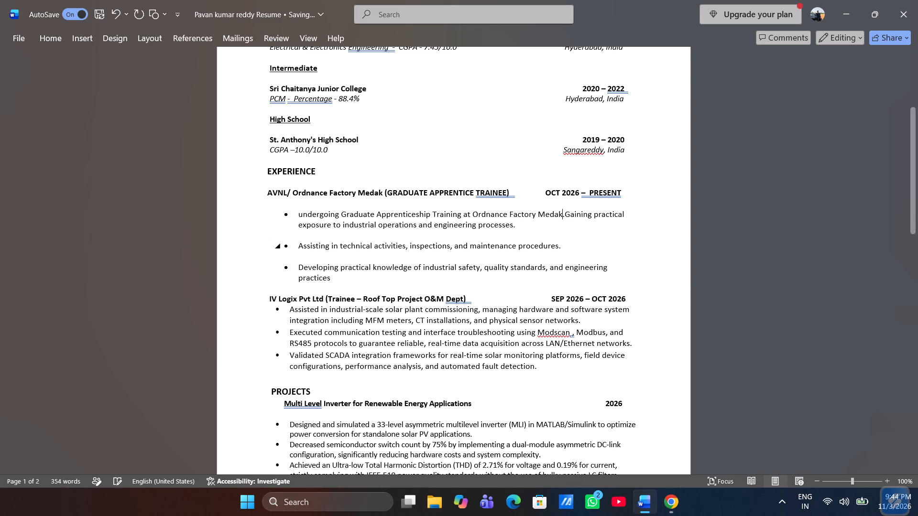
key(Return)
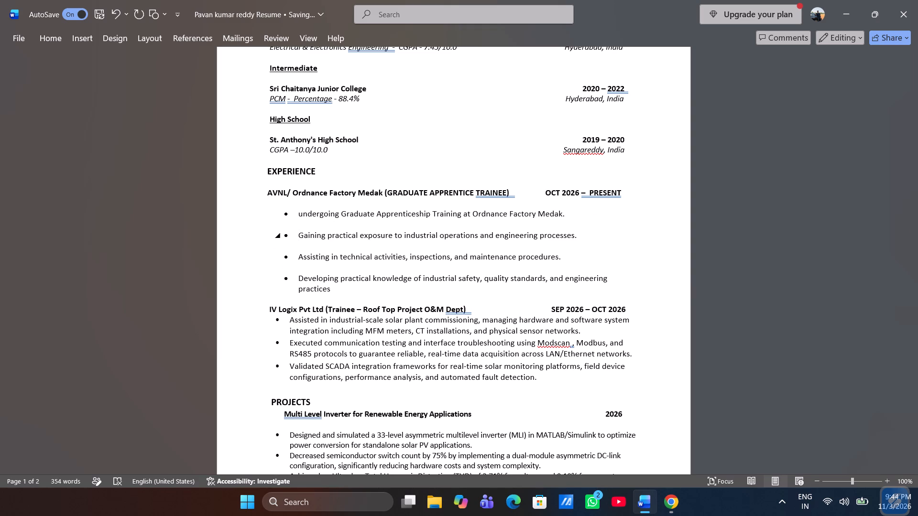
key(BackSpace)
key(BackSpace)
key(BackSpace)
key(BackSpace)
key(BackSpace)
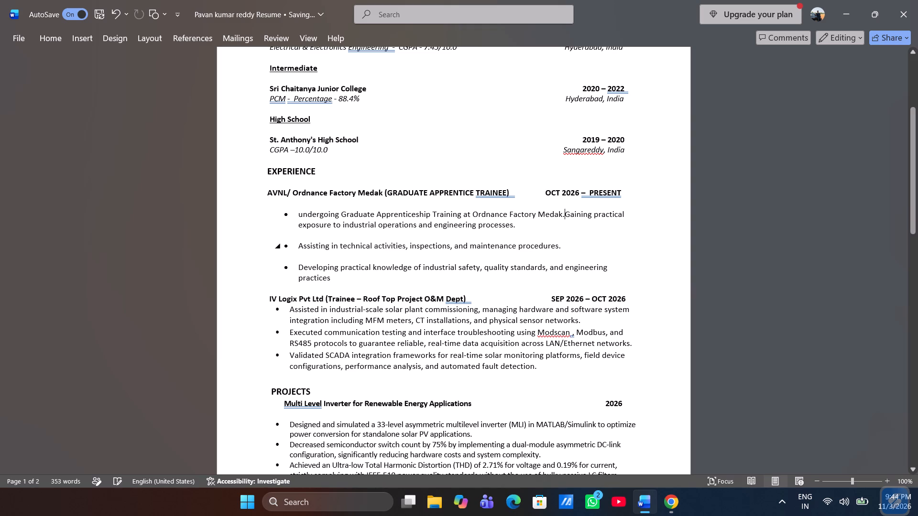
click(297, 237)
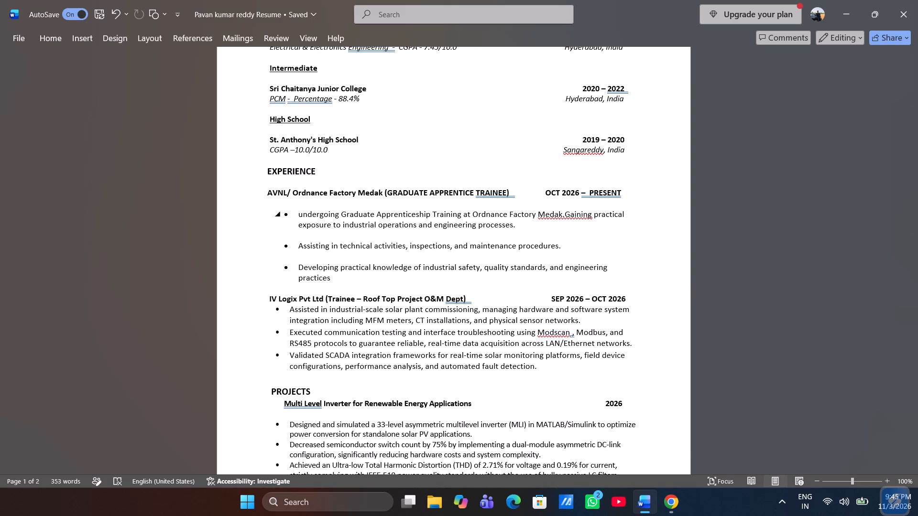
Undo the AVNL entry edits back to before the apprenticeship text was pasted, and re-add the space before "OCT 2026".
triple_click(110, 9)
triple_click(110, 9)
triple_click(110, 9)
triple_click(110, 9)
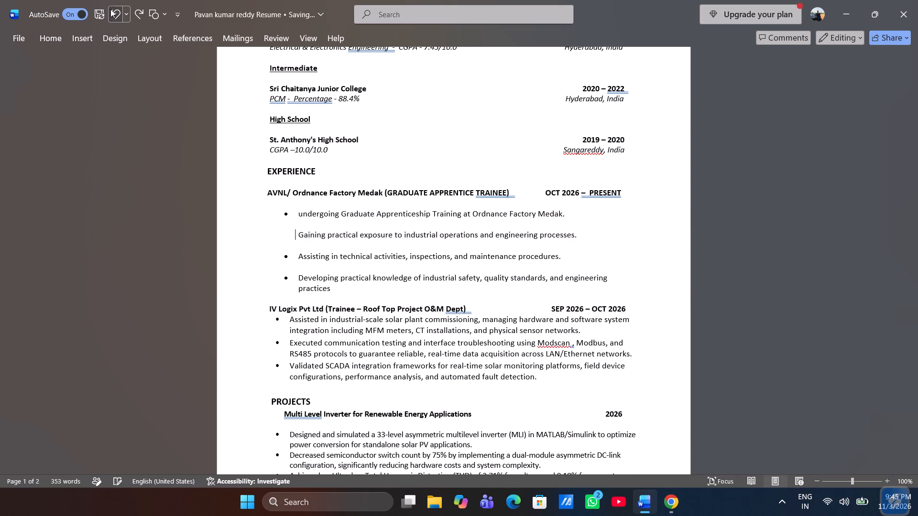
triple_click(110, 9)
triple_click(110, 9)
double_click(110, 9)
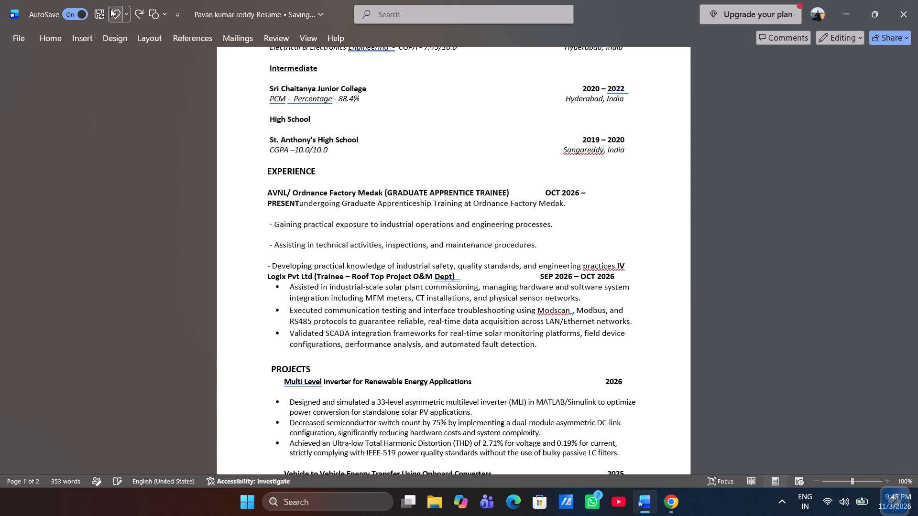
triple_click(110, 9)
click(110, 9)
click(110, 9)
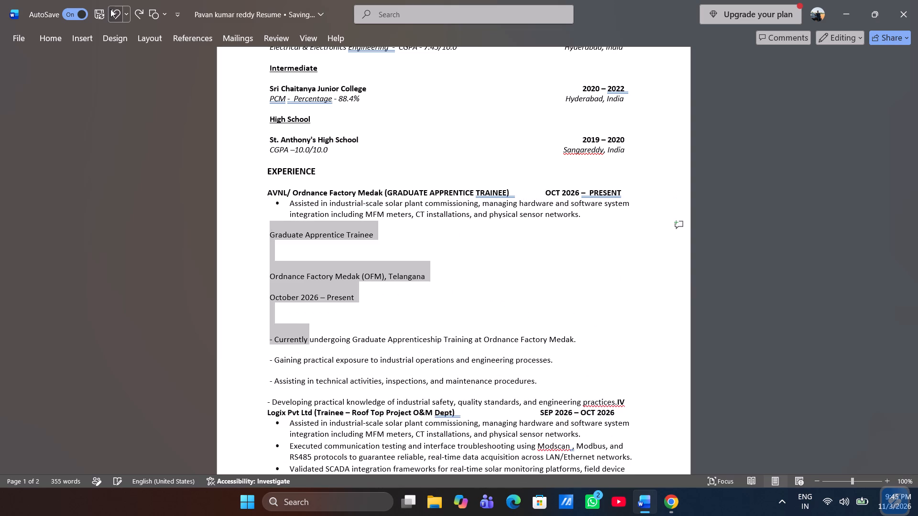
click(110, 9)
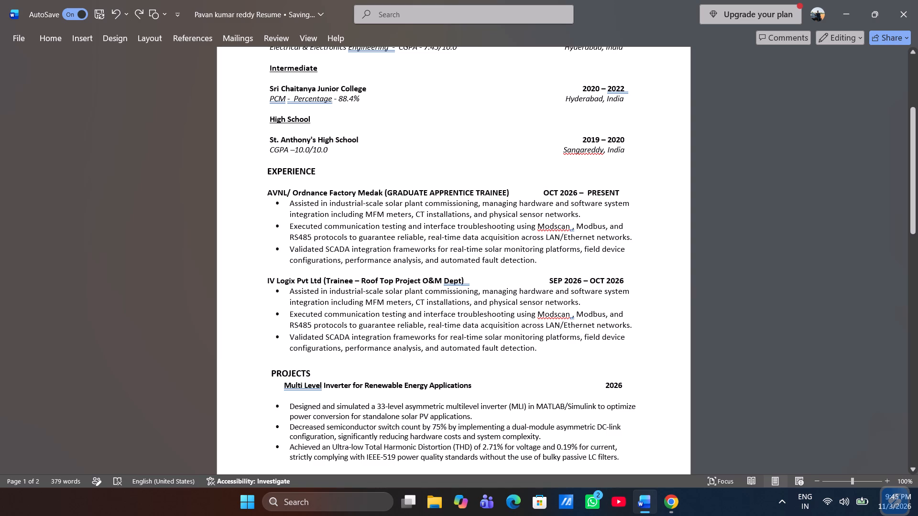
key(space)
Switch from the resume document to WhatsApp.
click(587, 490)
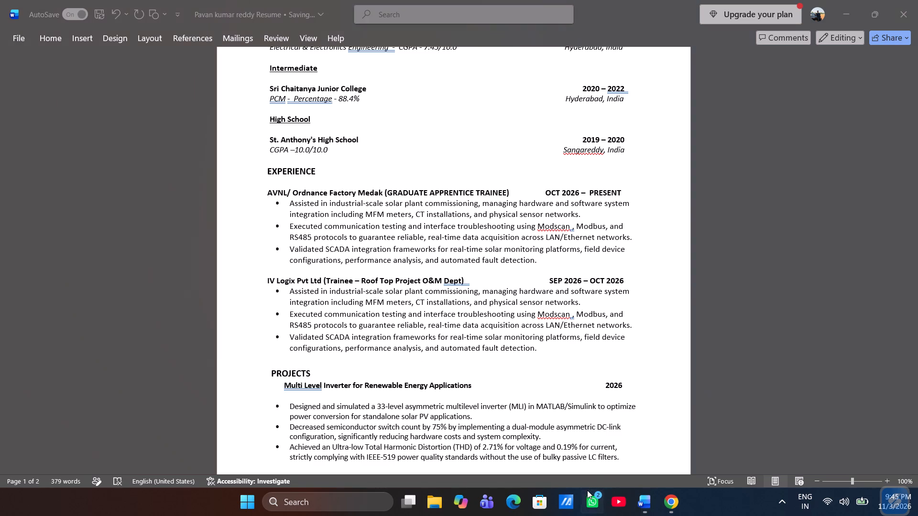
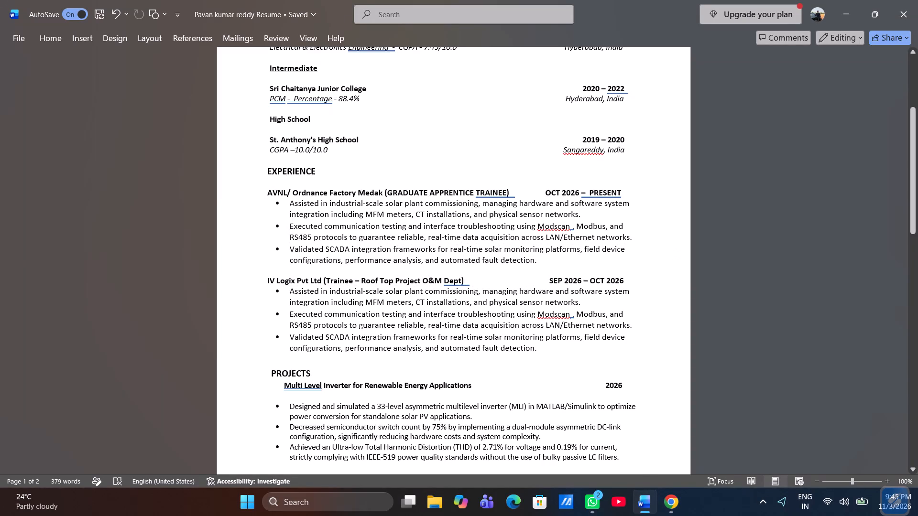
Replace the "Executed communication testing" bullet in the AVNL entry with the four copied apprenticeship lines.
drag(289, 227, 554, 229)
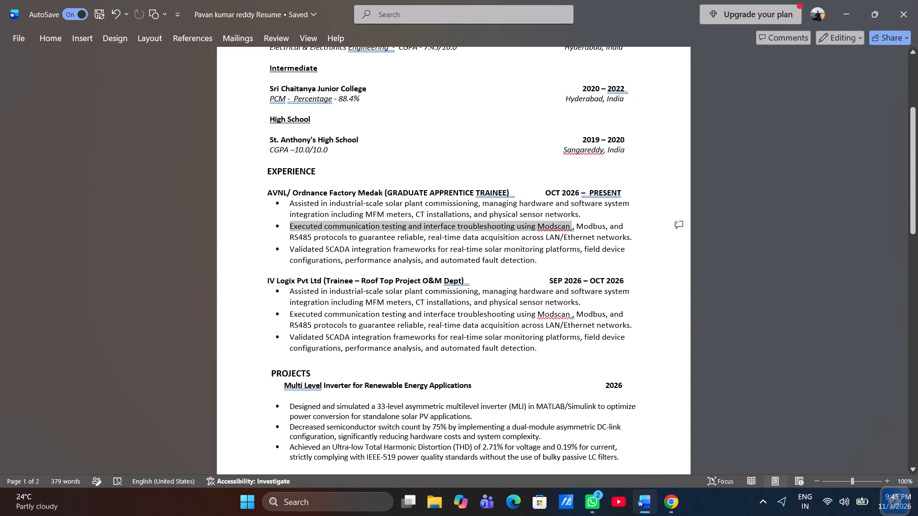
drag(554, 229, 628, 239)
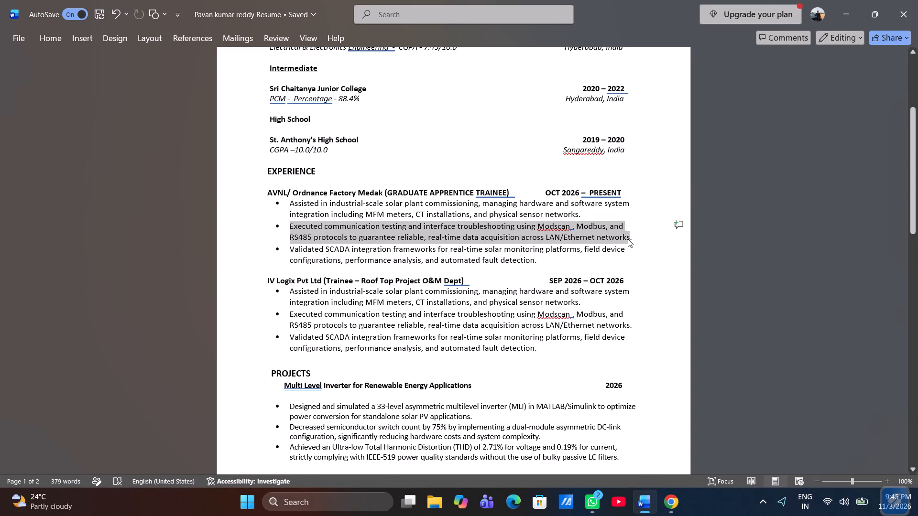
key(ctrl+v)
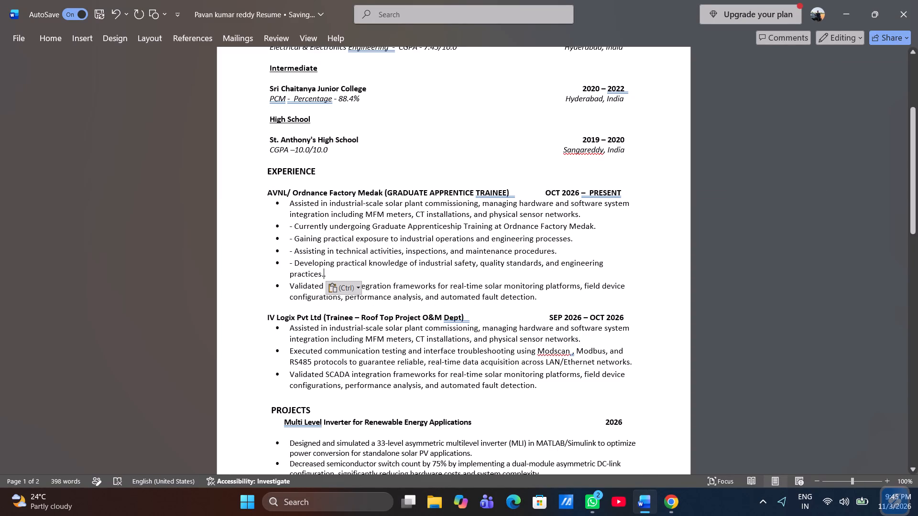
Remove the leading dashes from the four apprenticeship bullets in the AVNL entry.
click(295, 267)
key(BackSpace)
key(BackSpace)
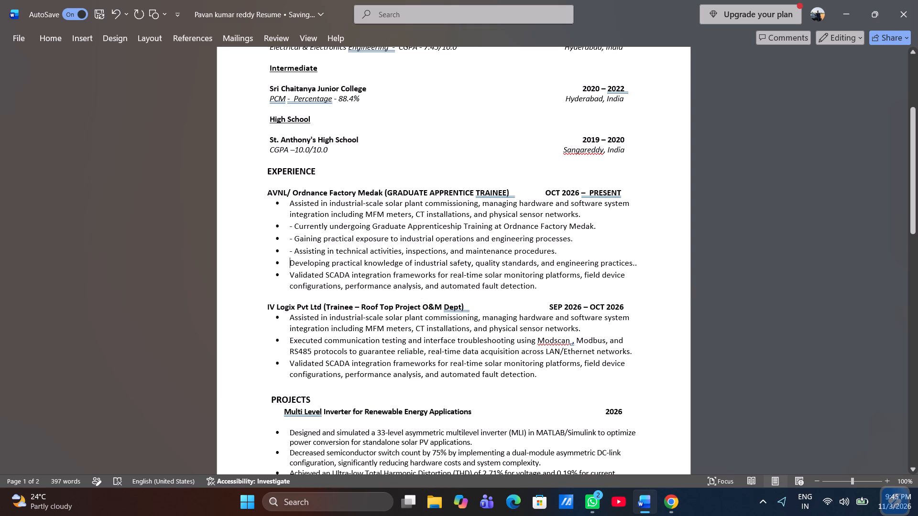
click(294, 252)
key(BackSpace)
key(BackSpace)
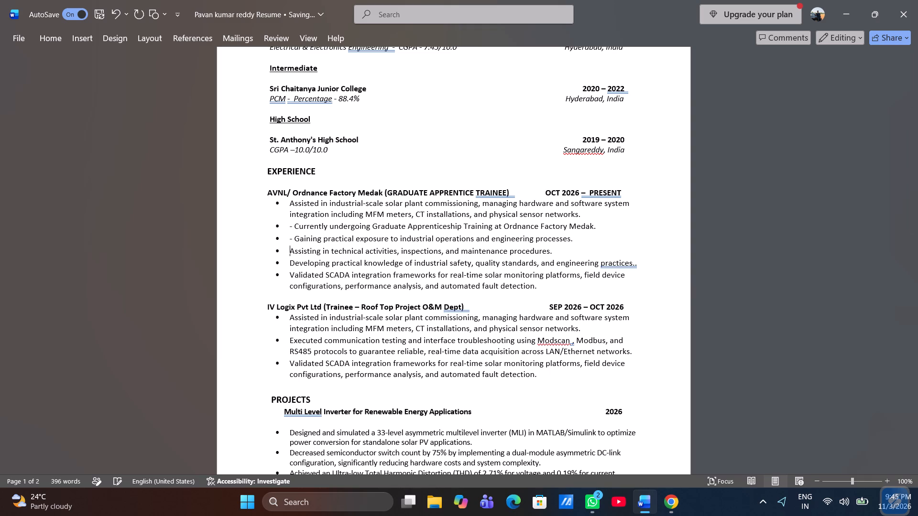
click(295, 239)
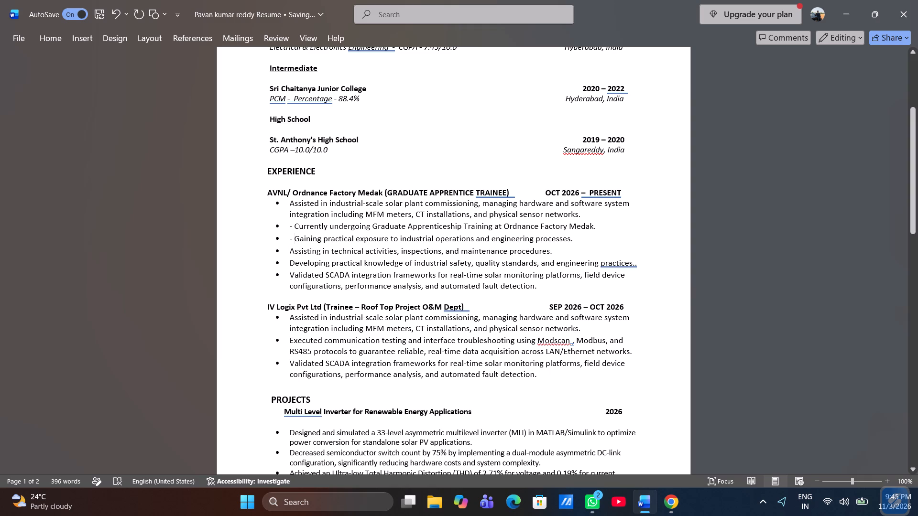
key(BackSpace)
key(BackSpace)
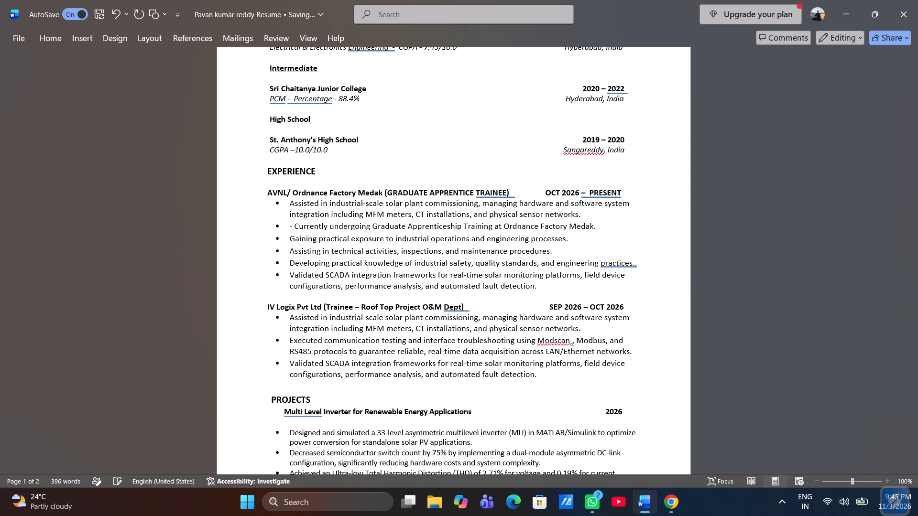
click(295, 221)
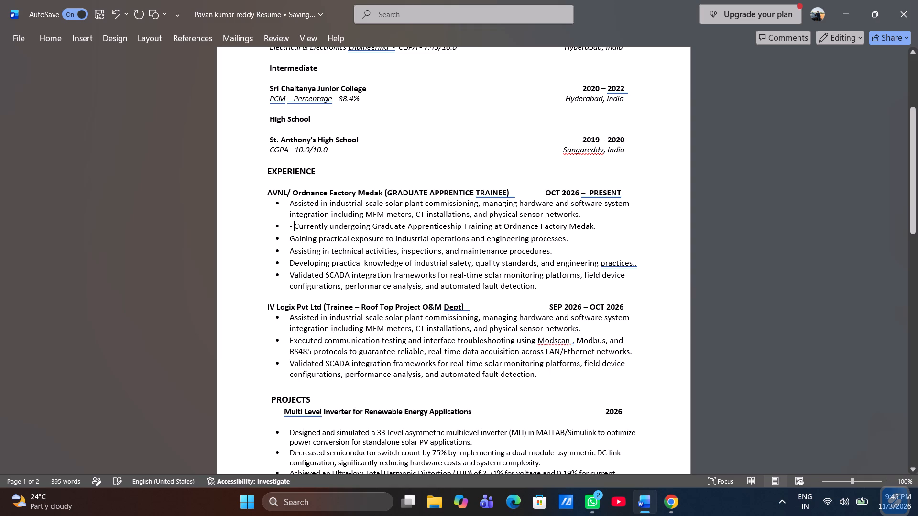
key(BackSpace)
key(BackSpace)
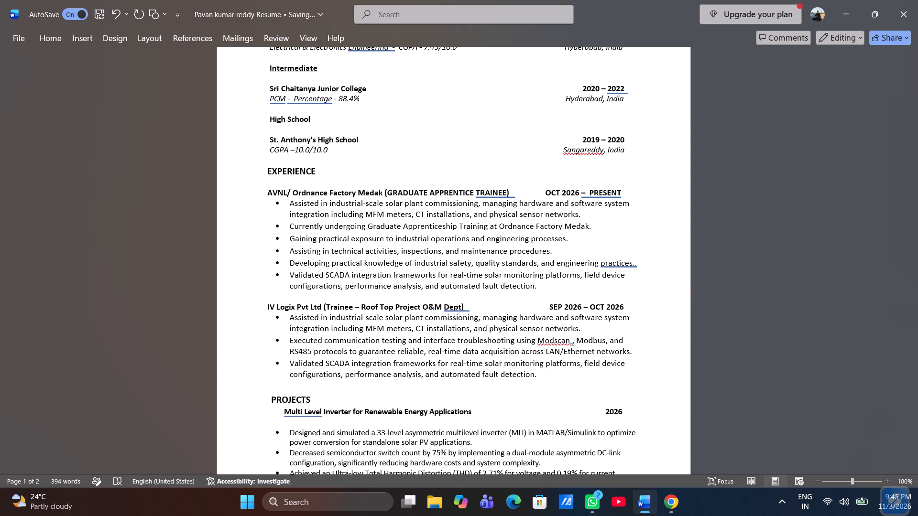
Delete the leftover "Assisted in industrial-scale solar plant" and "Validated SCADA integration" bullets from the AVNL entry.
drag(583, 214, 241, 208)
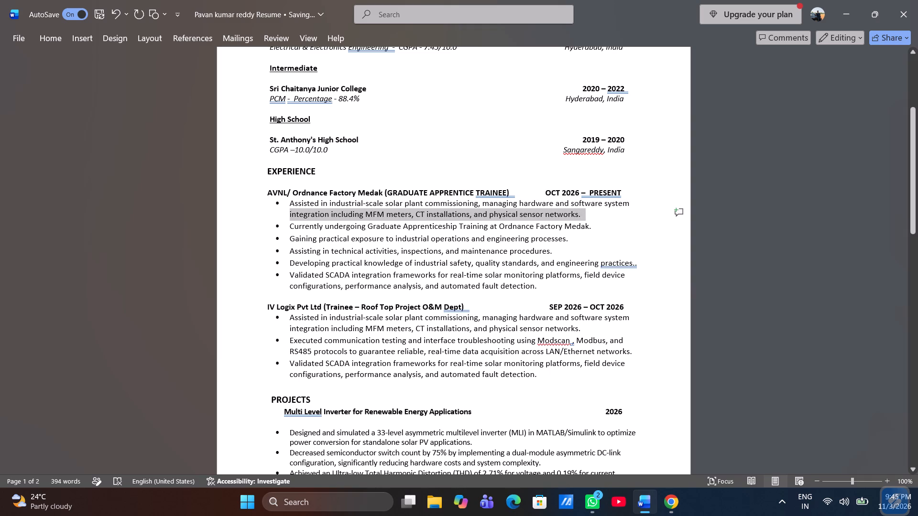
drag(241, 208, 251, 203)
key(BackSpace)
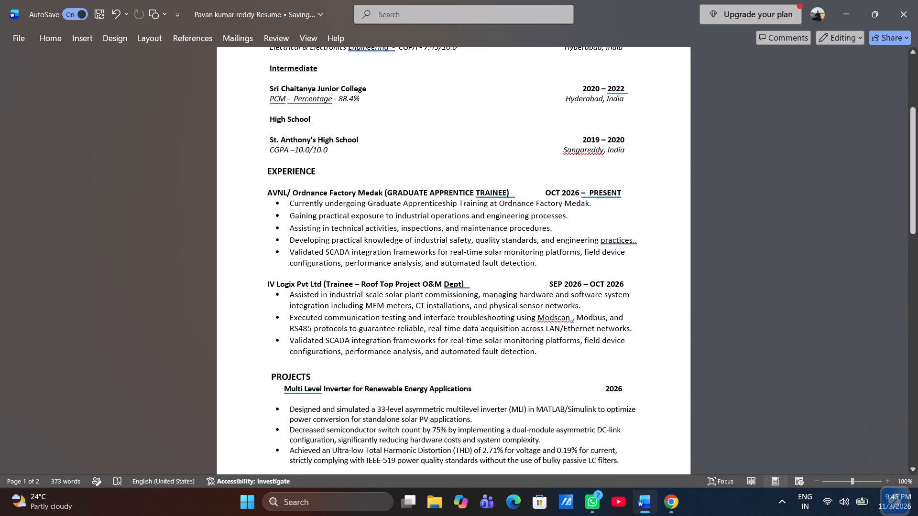
drag(538, 266, 279, 254)
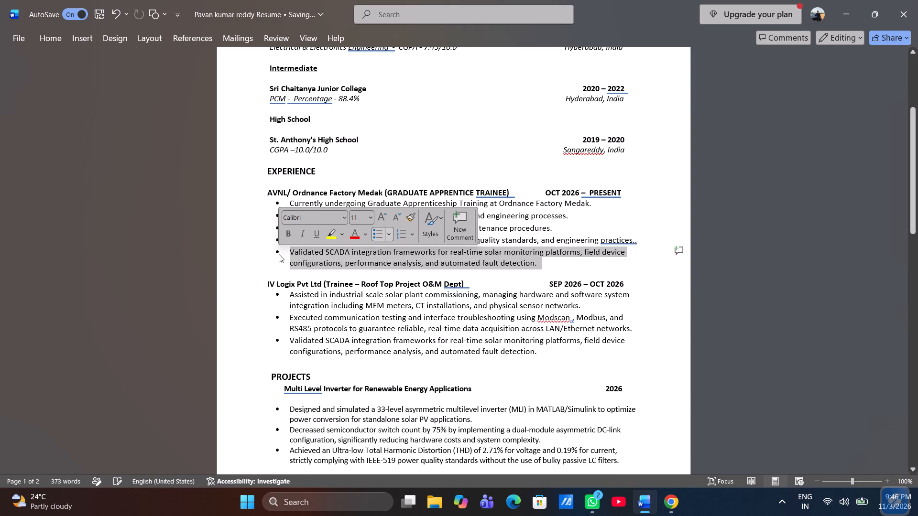
key(BackSpace)
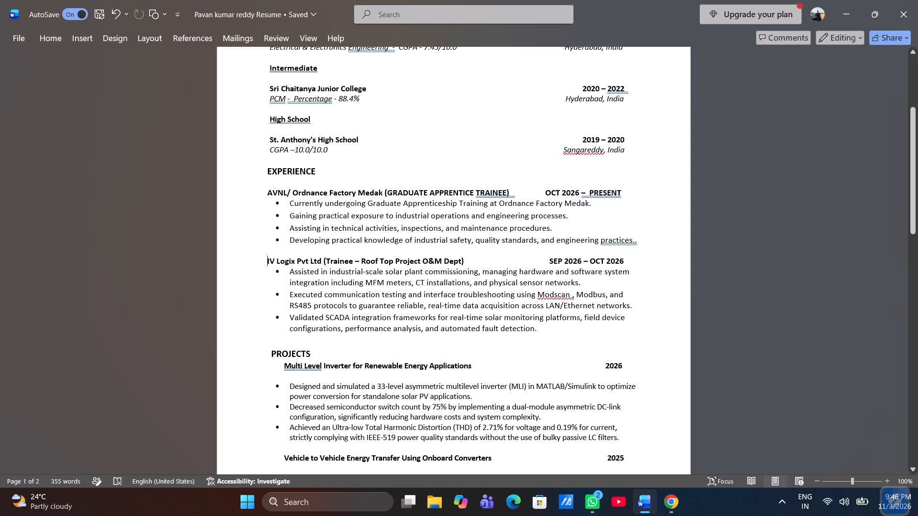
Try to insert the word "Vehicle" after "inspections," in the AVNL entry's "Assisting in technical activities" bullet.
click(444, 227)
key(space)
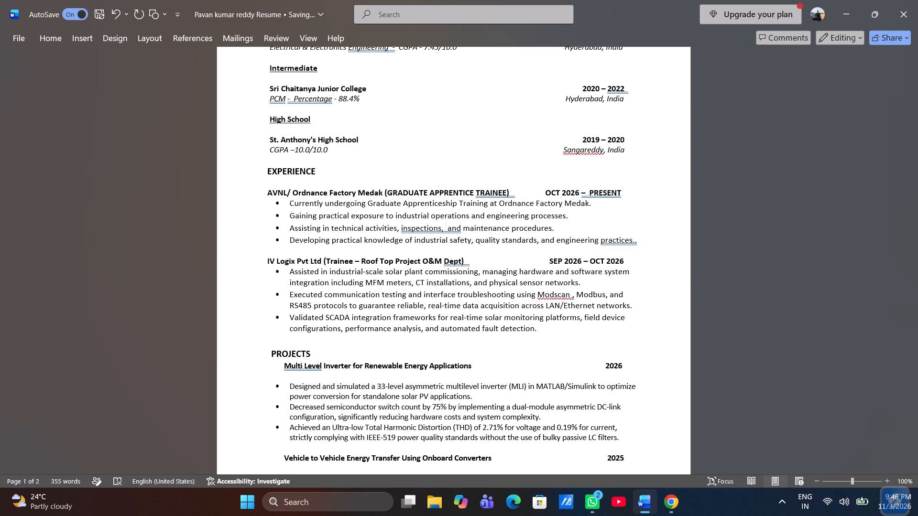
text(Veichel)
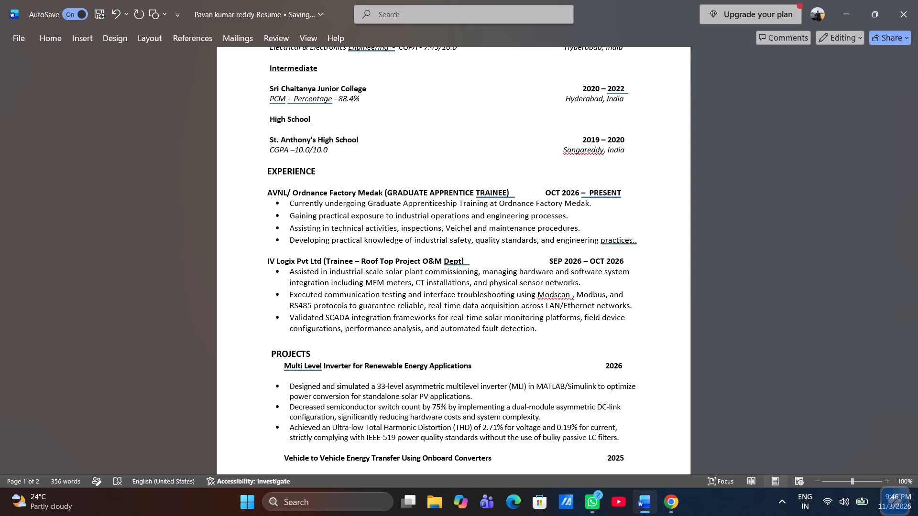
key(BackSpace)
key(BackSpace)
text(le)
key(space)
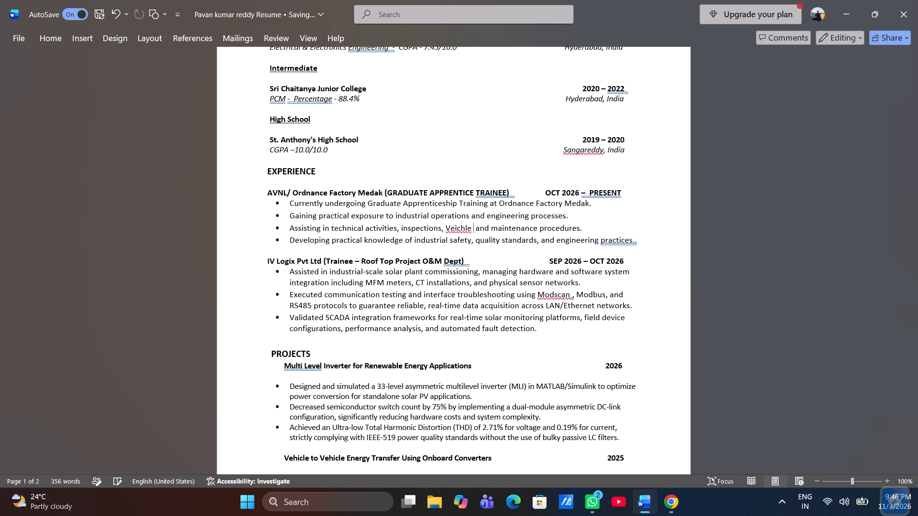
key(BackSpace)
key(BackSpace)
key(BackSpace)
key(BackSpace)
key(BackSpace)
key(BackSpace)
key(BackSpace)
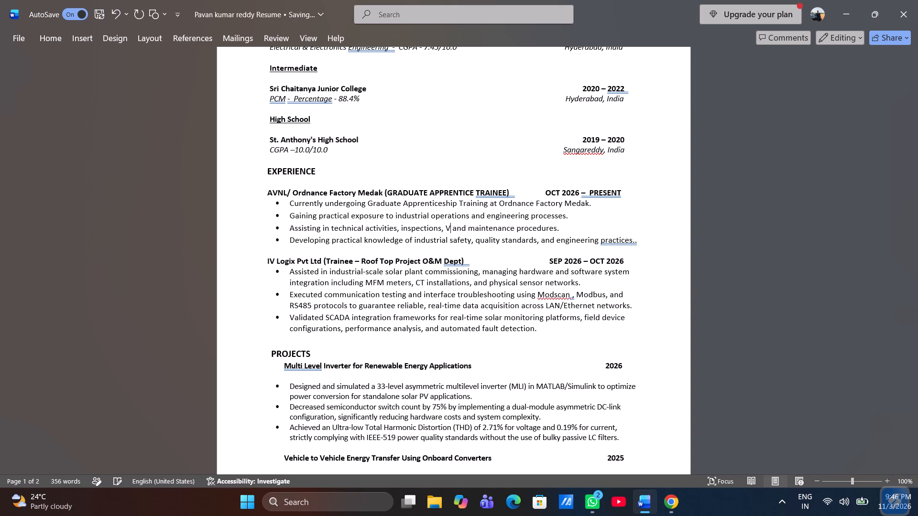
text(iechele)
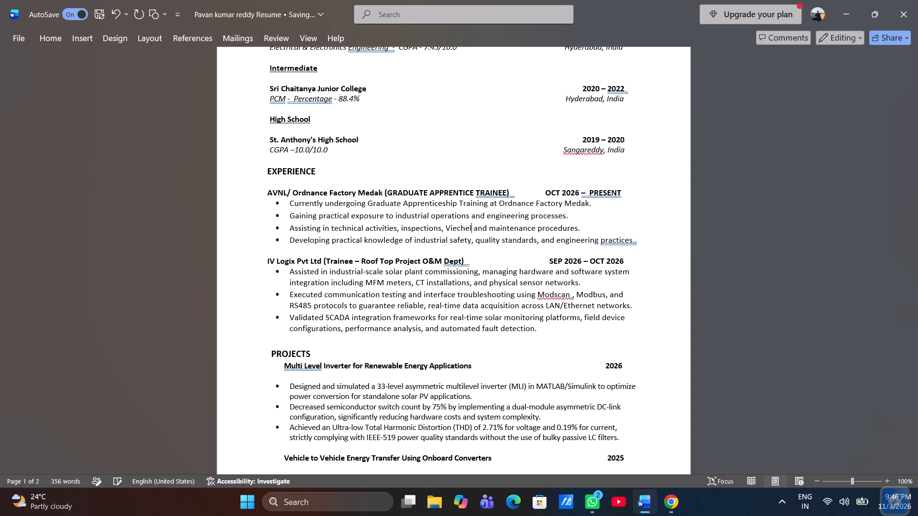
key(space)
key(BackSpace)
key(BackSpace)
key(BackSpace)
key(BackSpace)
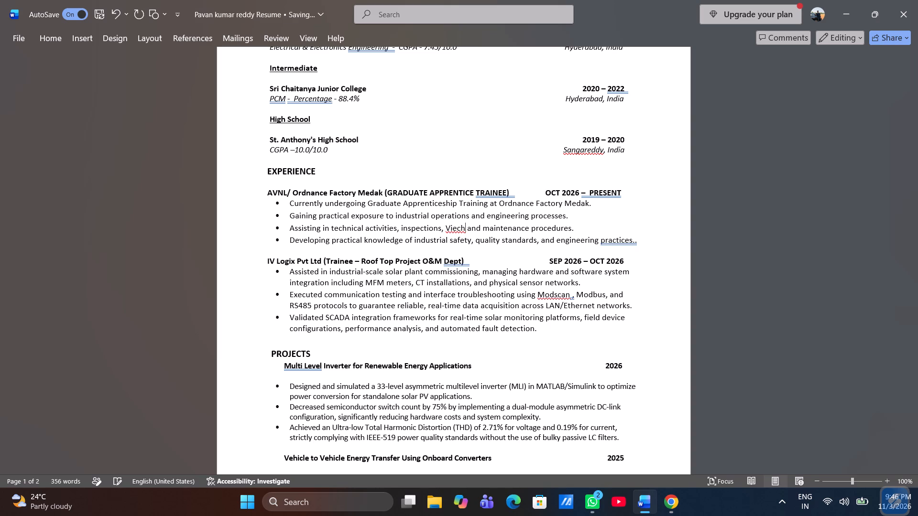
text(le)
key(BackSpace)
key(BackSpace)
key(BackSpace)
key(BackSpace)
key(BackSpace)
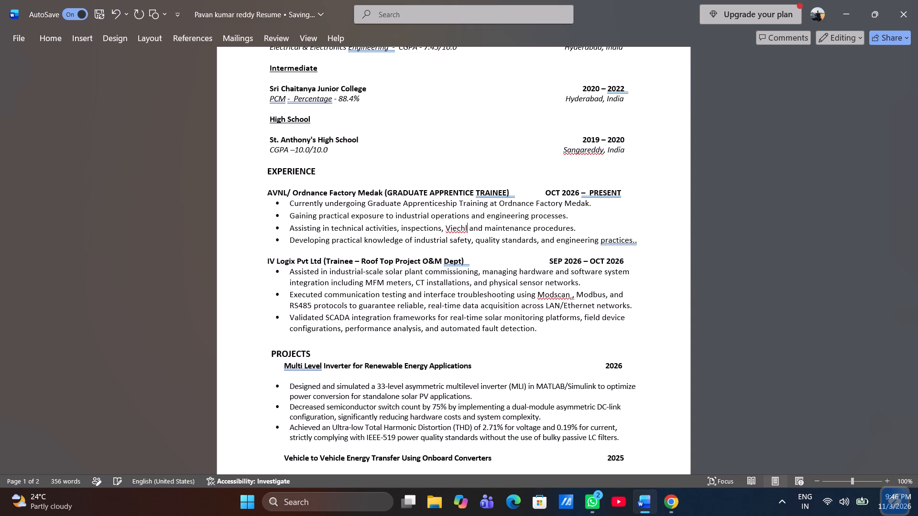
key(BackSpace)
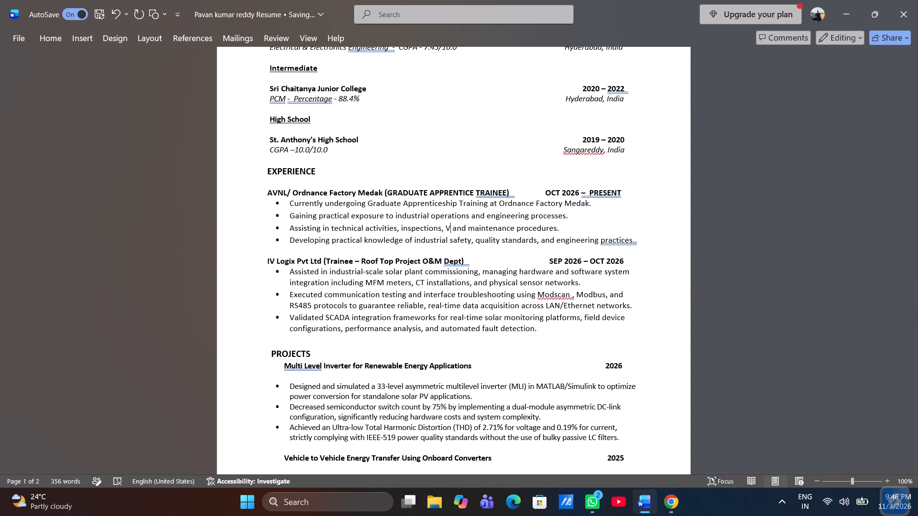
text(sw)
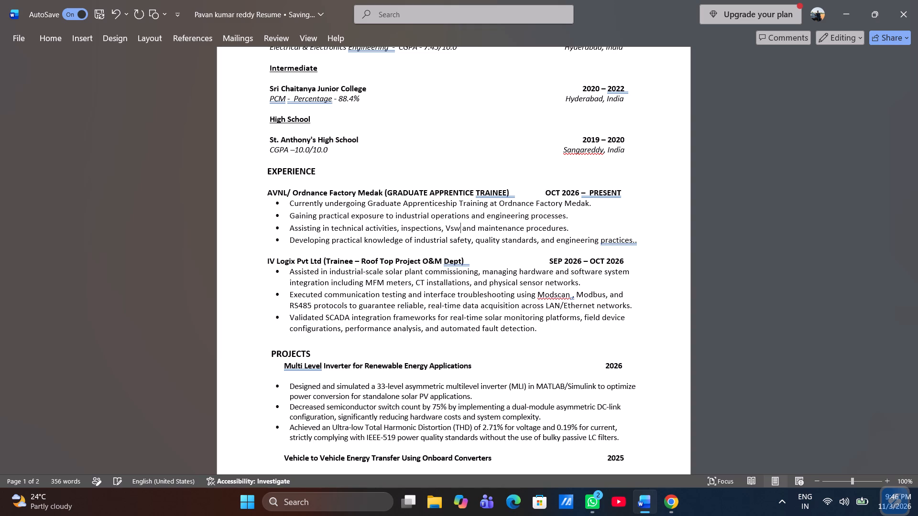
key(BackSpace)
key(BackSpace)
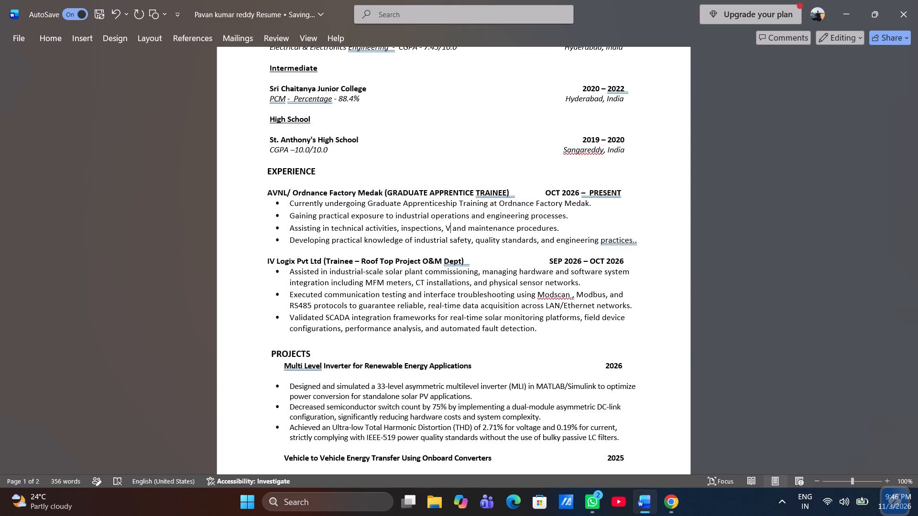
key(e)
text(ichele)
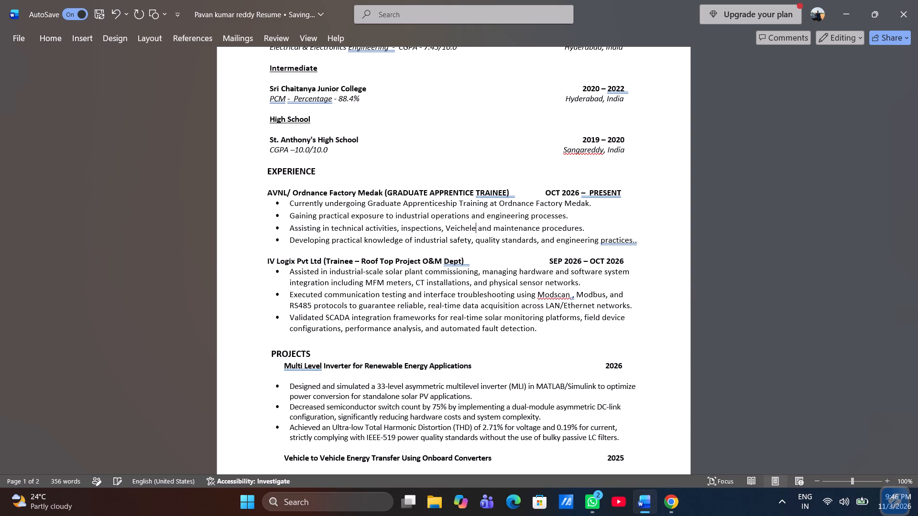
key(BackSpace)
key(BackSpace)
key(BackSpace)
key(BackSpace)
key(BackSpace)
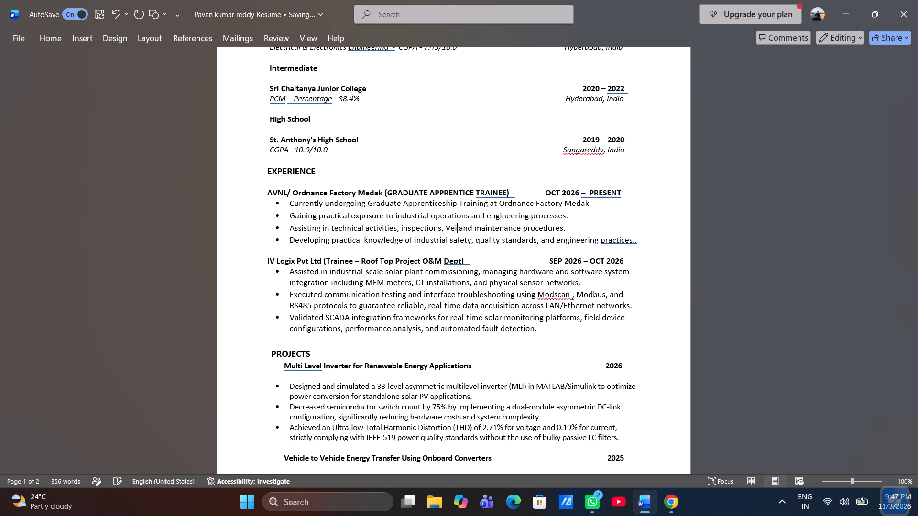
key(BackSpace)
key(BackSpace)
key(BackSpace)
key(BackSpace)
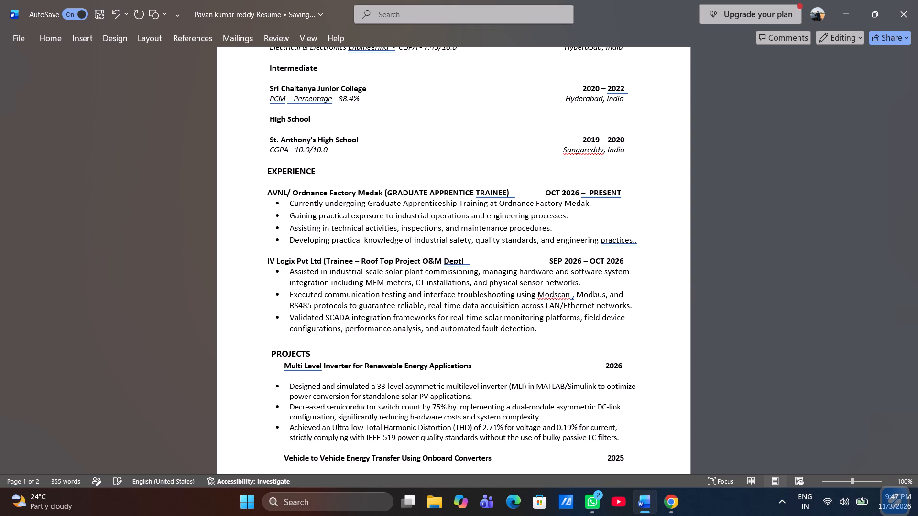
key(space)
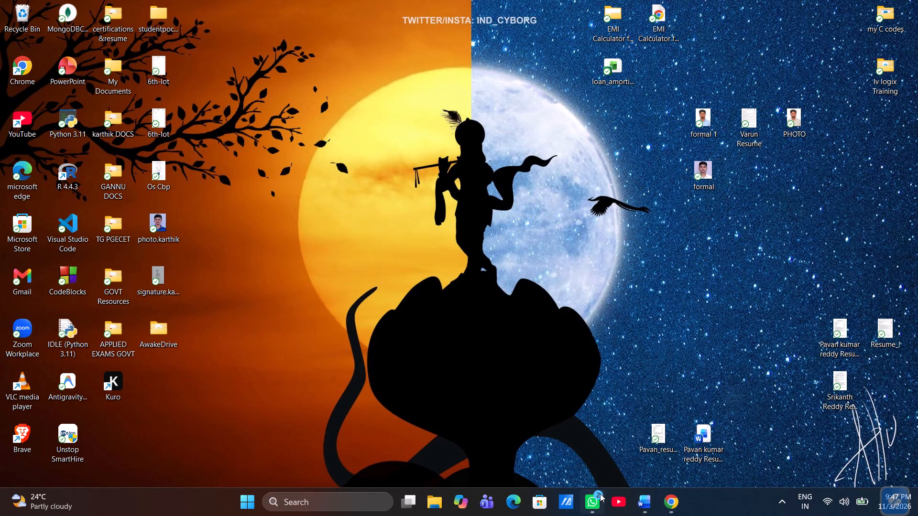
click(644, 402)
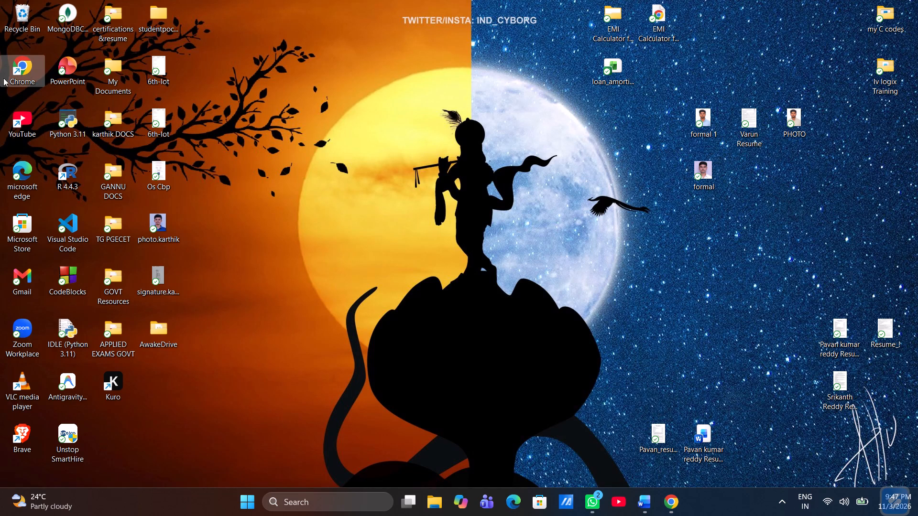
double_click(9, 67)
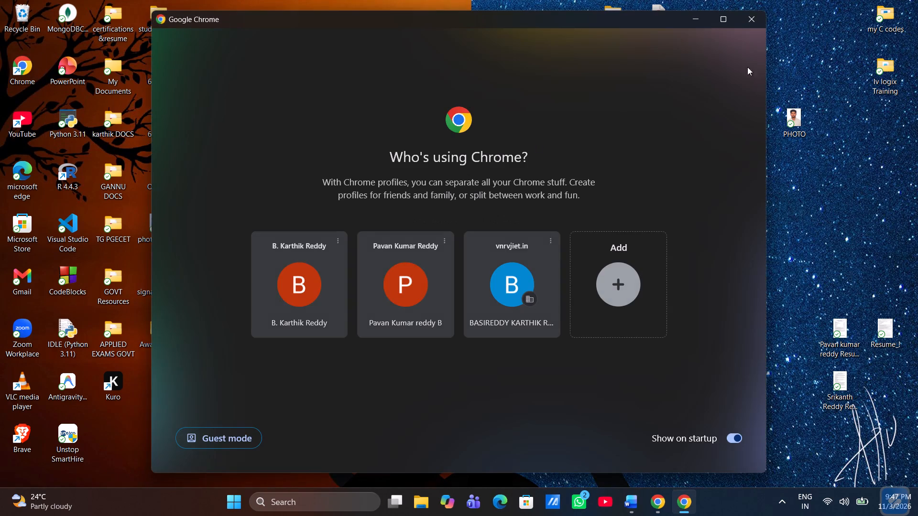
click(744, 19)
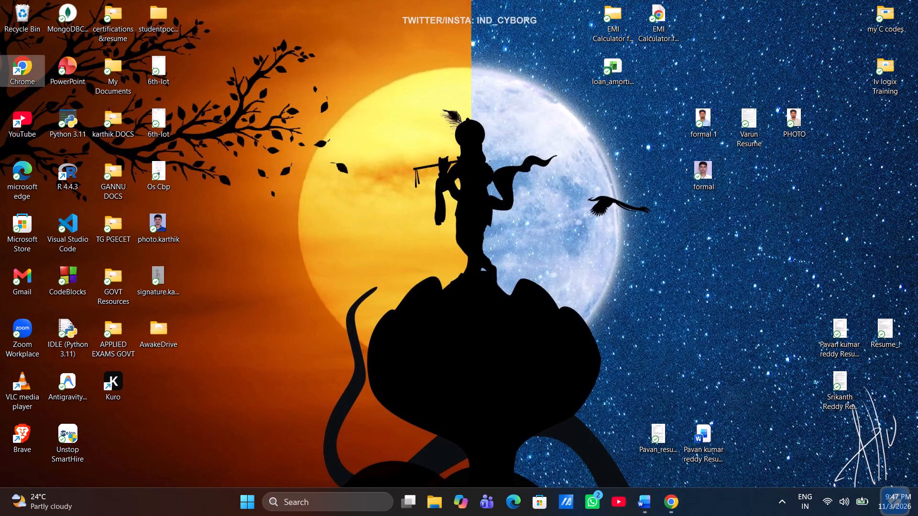
Switch to Chrome and check the spelling of "vehicle" through the web search suggestions, entering "viechele" as the query.
click(667, 502)
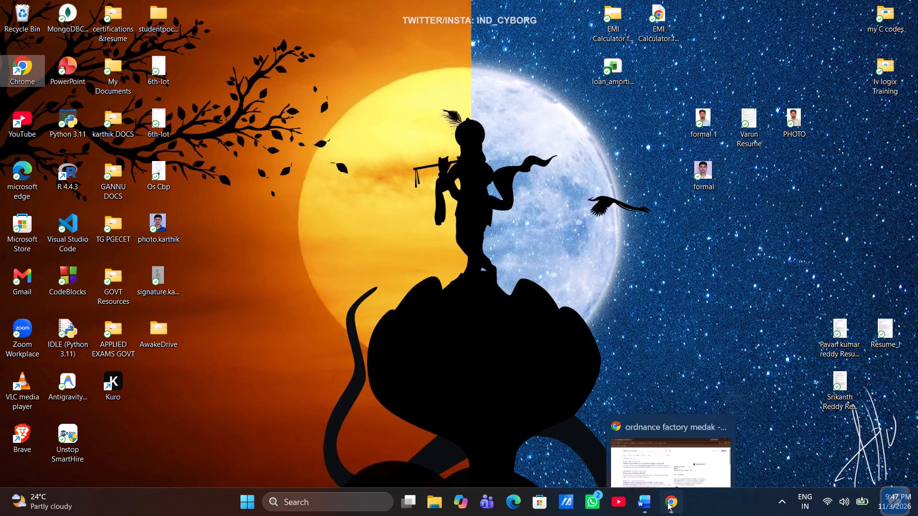
click(423, 102)
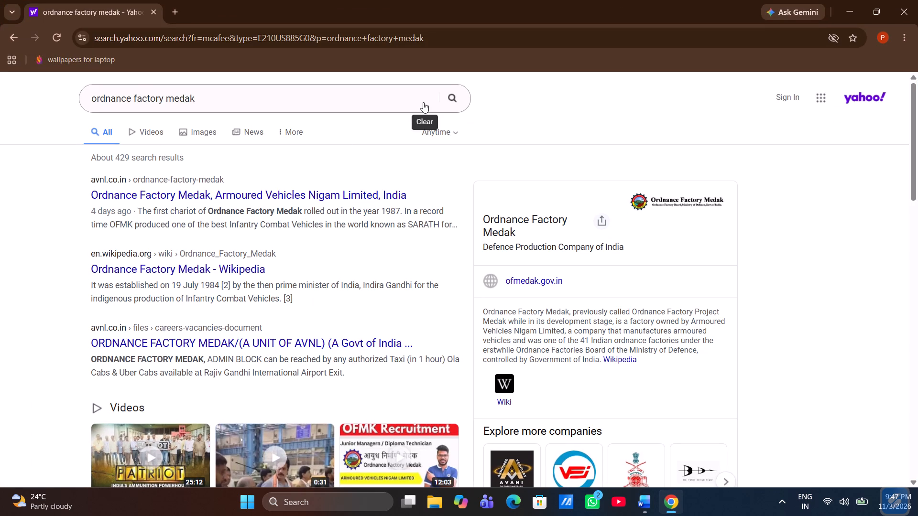
text(veichele)
key(space)
key(BackSpace)
key(BackSpace)
key(BackSpace)
key(BackSpace)
key(BackSpace)
key(BackSpace)
key(BackSpace)
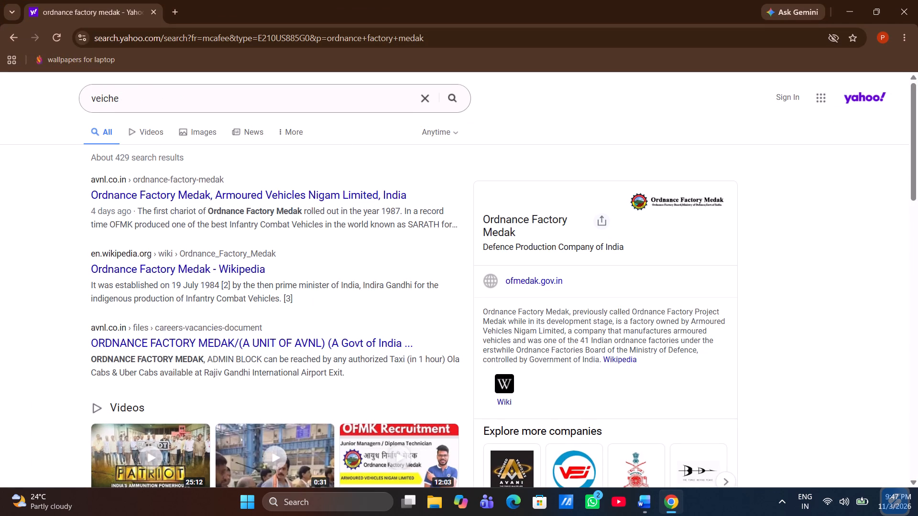
key(BackSpace)
key(BackSpace)
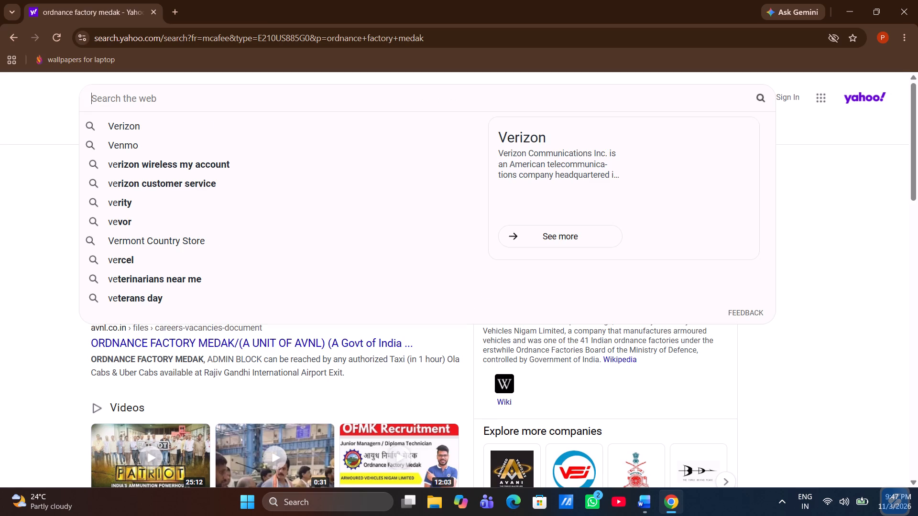
key(c)
key(BackSpace)
text(ve)
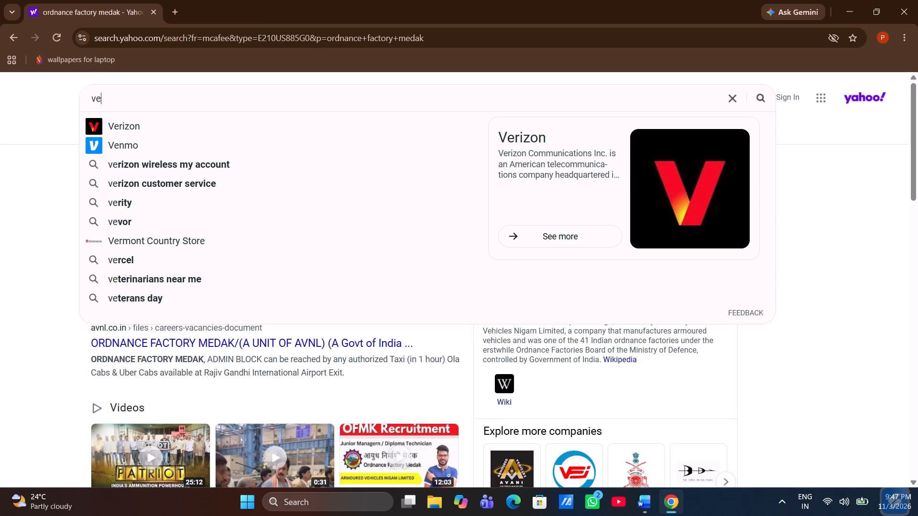
key(i)
key(BackSpace)
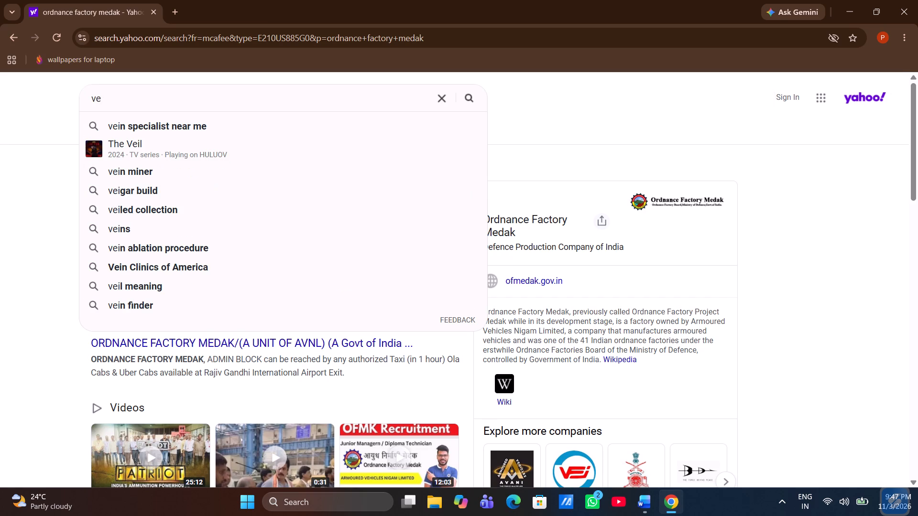
key(BackSpace)
key(i)
text(ec)
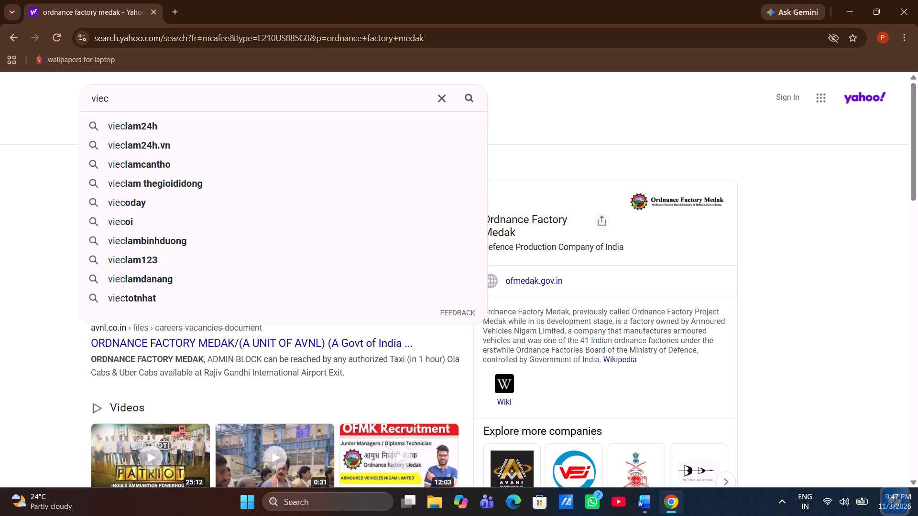
text(ele)
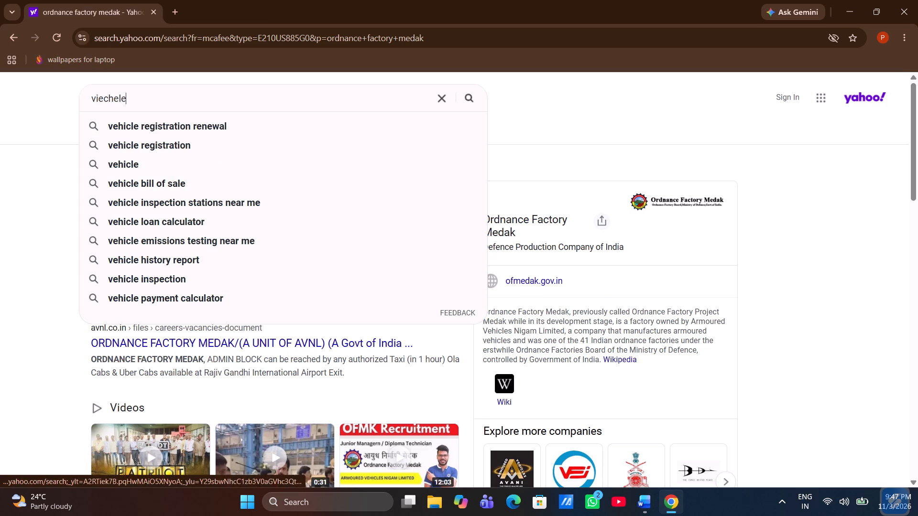
Back in Word, insert "Vehicle assembley" after "inspections," in the AVNL entry's "Assisting in technical activities" bullet.
click(648, 501)
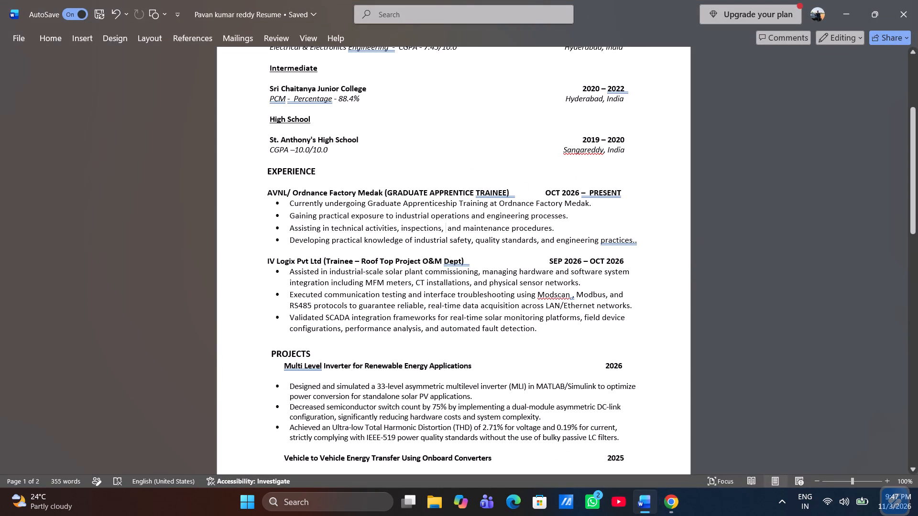
key(e)
key(BackSpace)
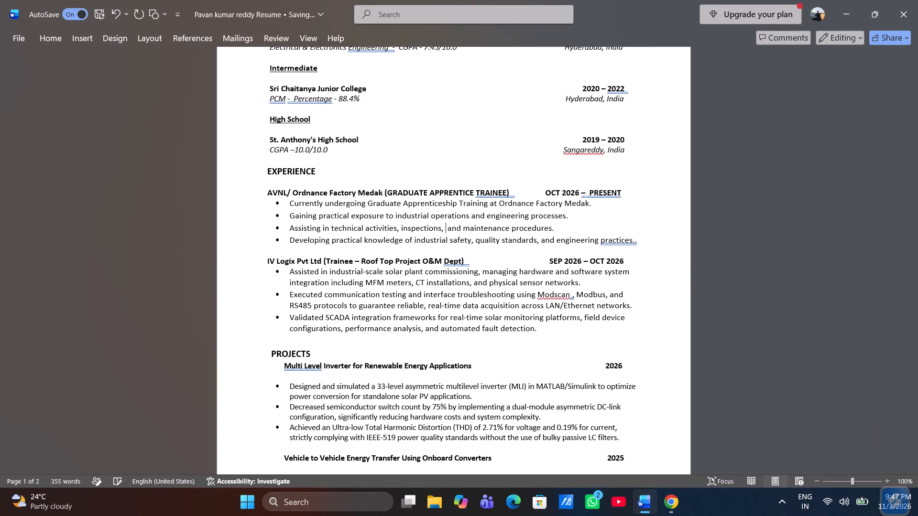
text(Vehivl)
key(BackSpace)
key(BackSpace)
text(c,e)
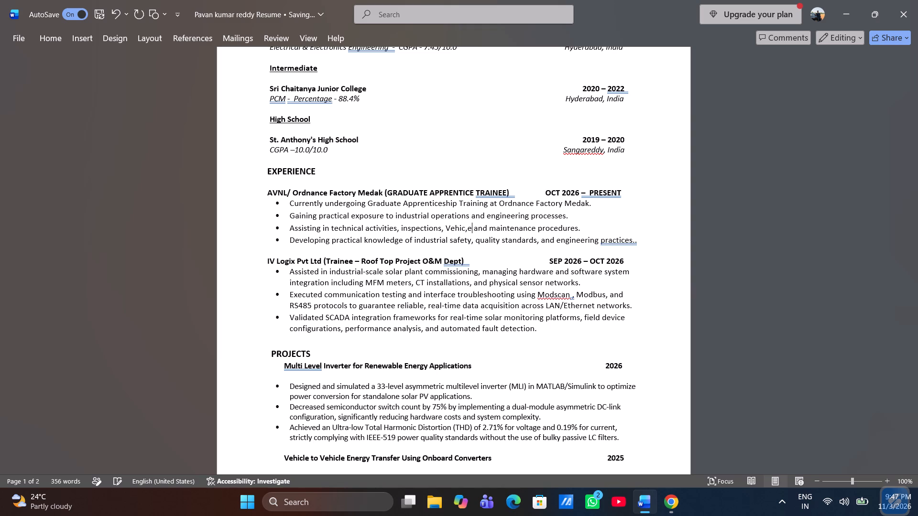
key(BackSpace)
key(BackSpace)
text(le)
key(space)
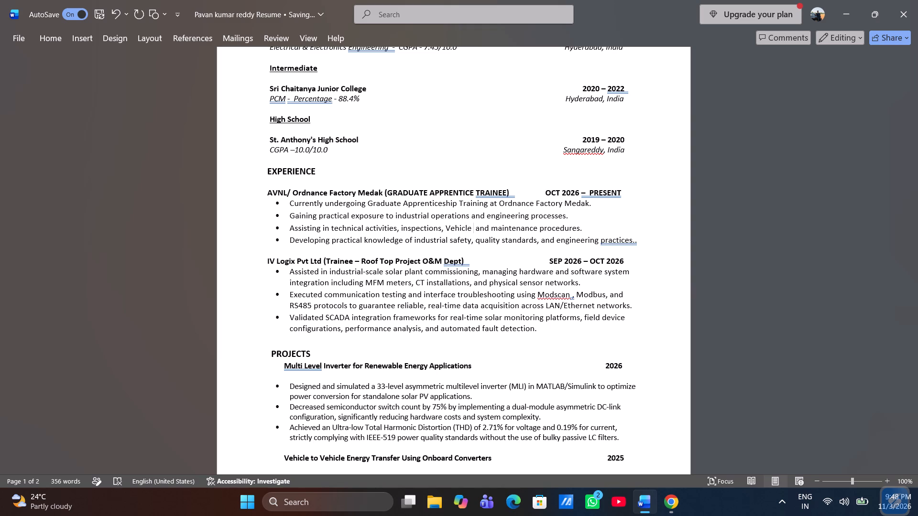
text(ass)
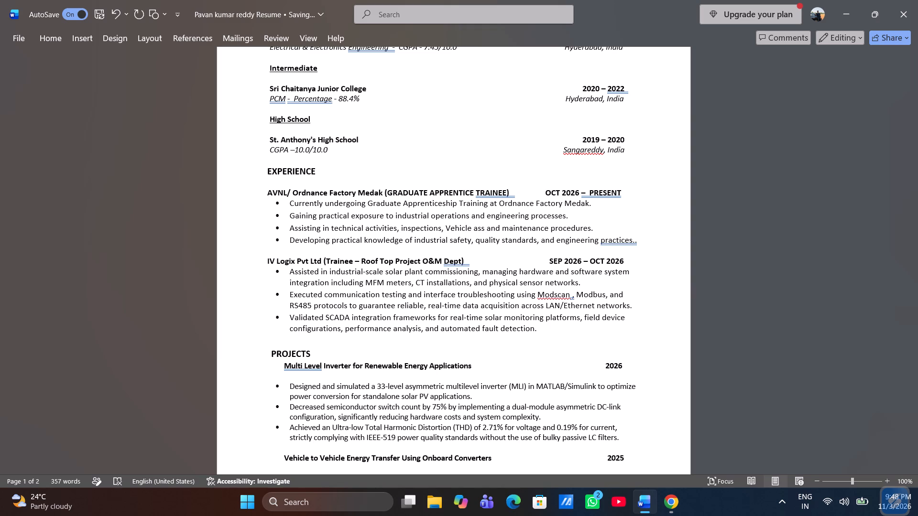
text(embleu)
key(BackSpace)
text(y)
key(space)
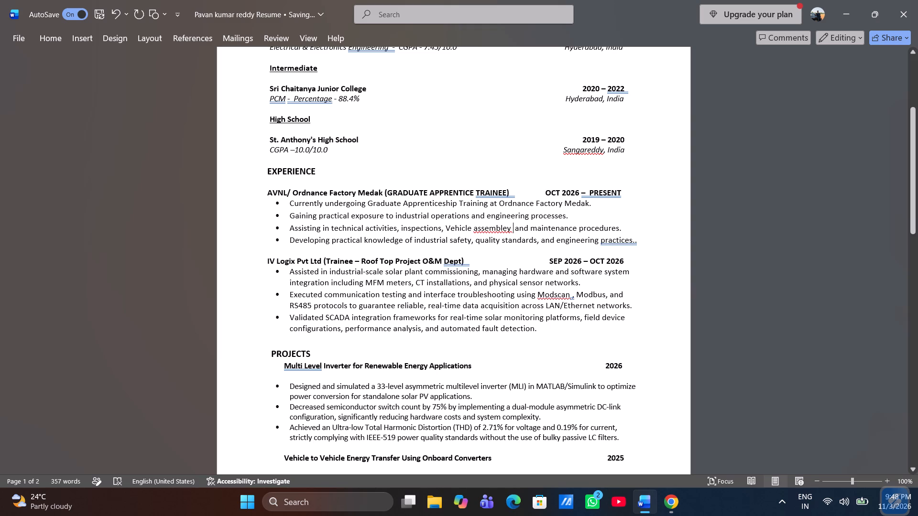
Switch to Chrome and check the spelling of "assembly" through the search suggestions, replacing the query with "assemb".
click(668, 494)
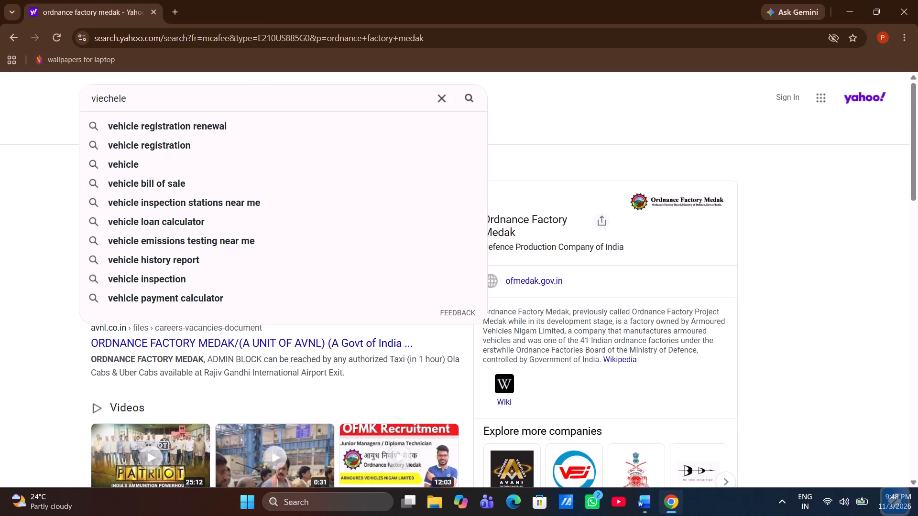
key(BackSpace)
key(BackSpace)
key(BackSpace)
key(BackSpace)
key(BackSpace)
key(BackSpace)
key(BackSpace)
key(BackSpace)
key(BackSpace)
key(BackSpace)
key(BackSpace)
key(BackSpace)
key(BackSpace)
key(BackSpace)
key(BackSpace)
key(BackSpace)
key(BackSpace)
key(BackSpace)
key(BackSpace)
key(BackSpace)
text(asse)
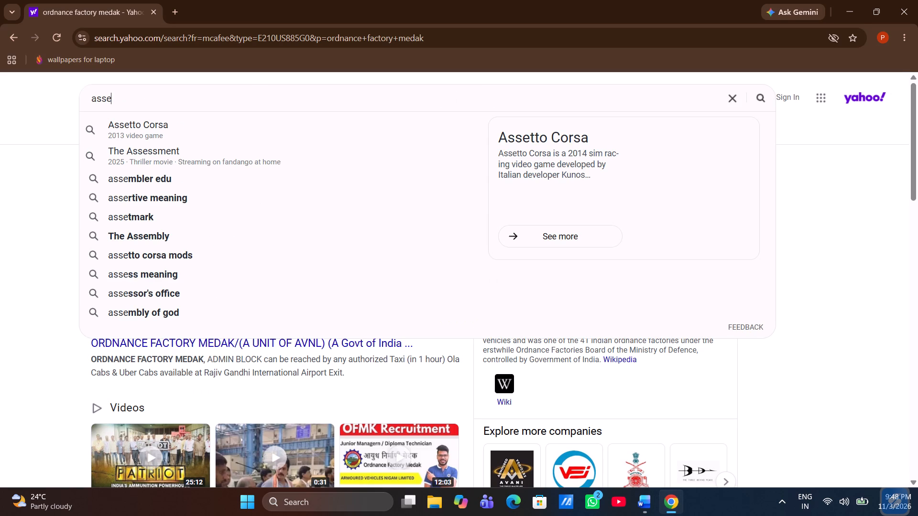
key(m)
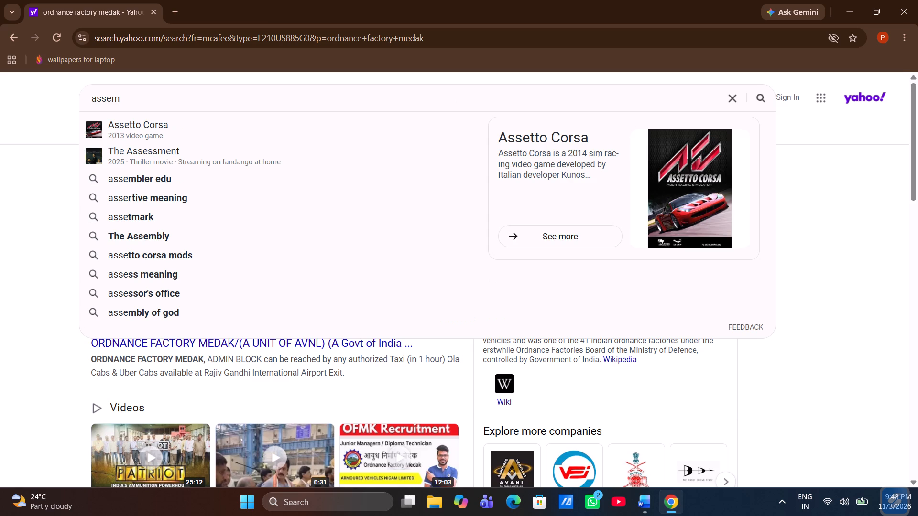
key(b)
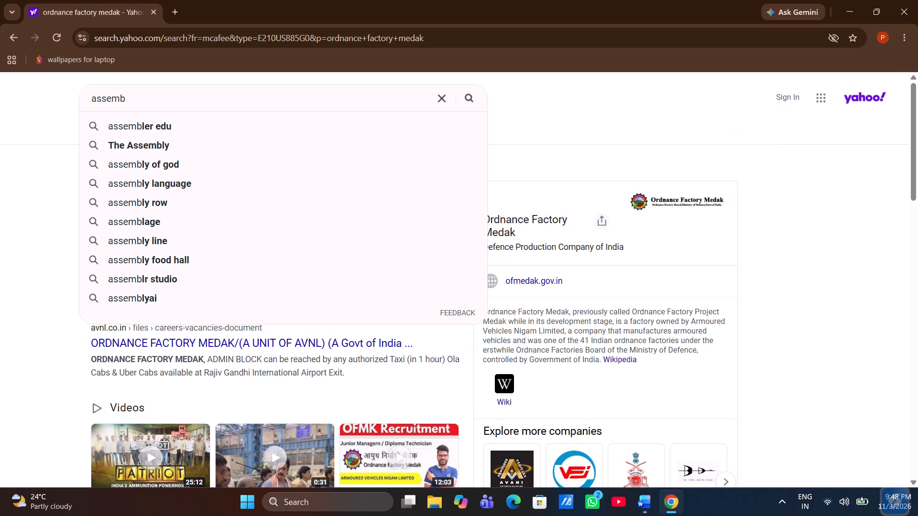
Replace the web search query with "vehicle ass" and examine the suggestions for the vehicle assembly wording.
key(BackSpace)
key(BackSpace)
key(BackSpace)
key(BackSpace)
key(BackSpace)
key(BackSpace)
key(BackSpace)
key(BackSpace)
key(BackSpace)
key(BackSpace)
key(BackSpace)
key(BackSpace)
key(BackSpace)
key(BackSpace)
text(vehicle)
key(space)
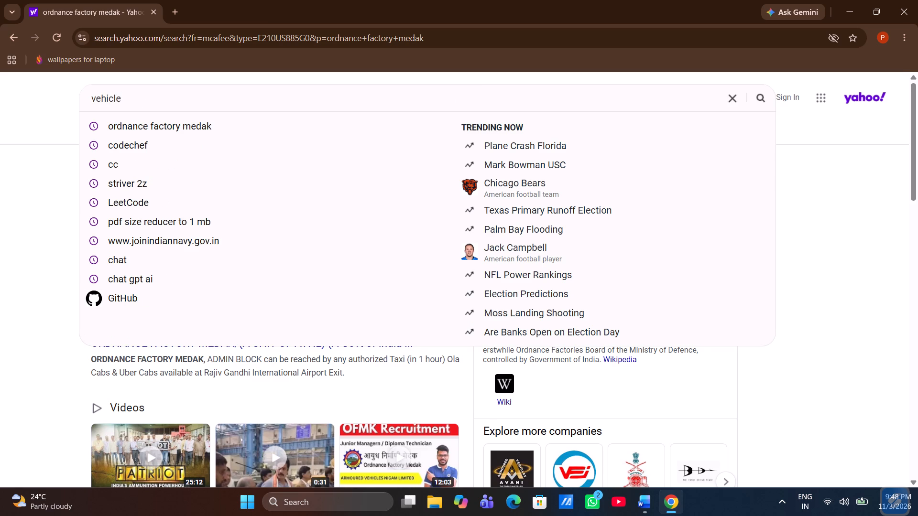
text(ass)
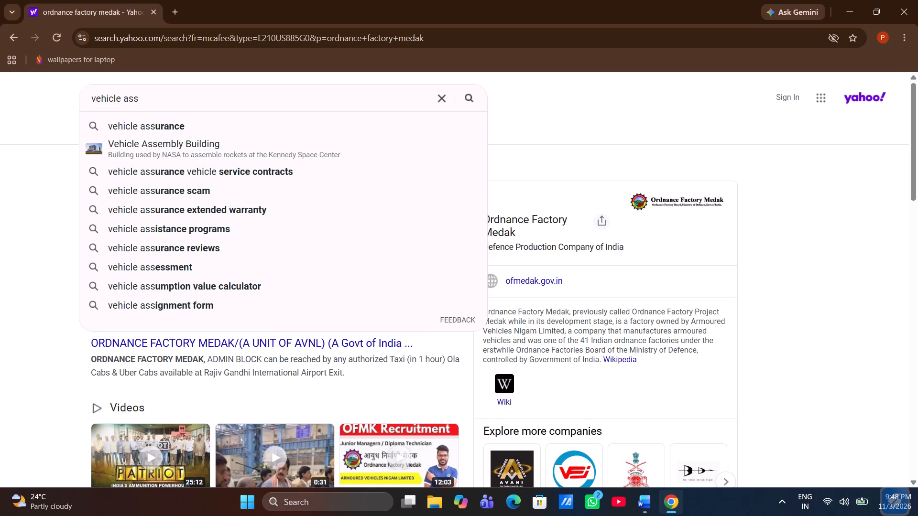
Return to Word and correct "assembley" to "assembly" in the AVNL entry's "Assisting in technical activities" bullet.
click(643, 496)
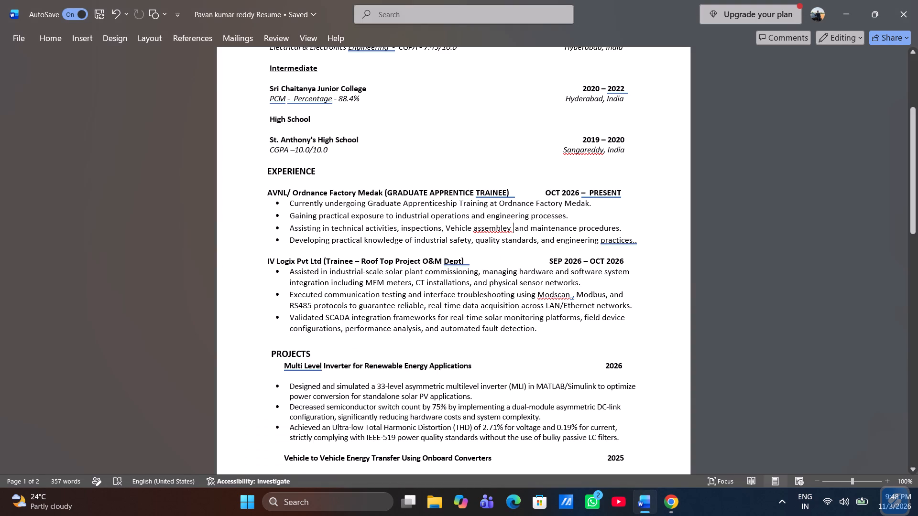
click(588, 192)
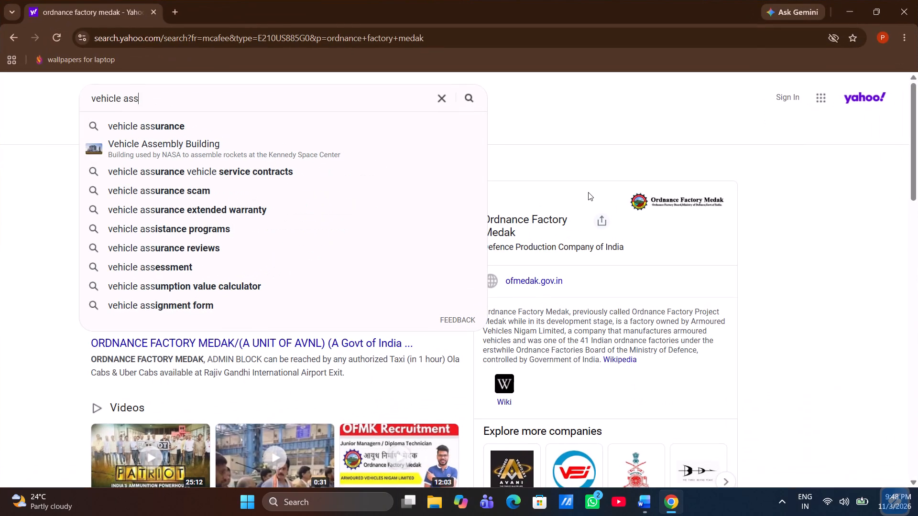
click(588, 221)
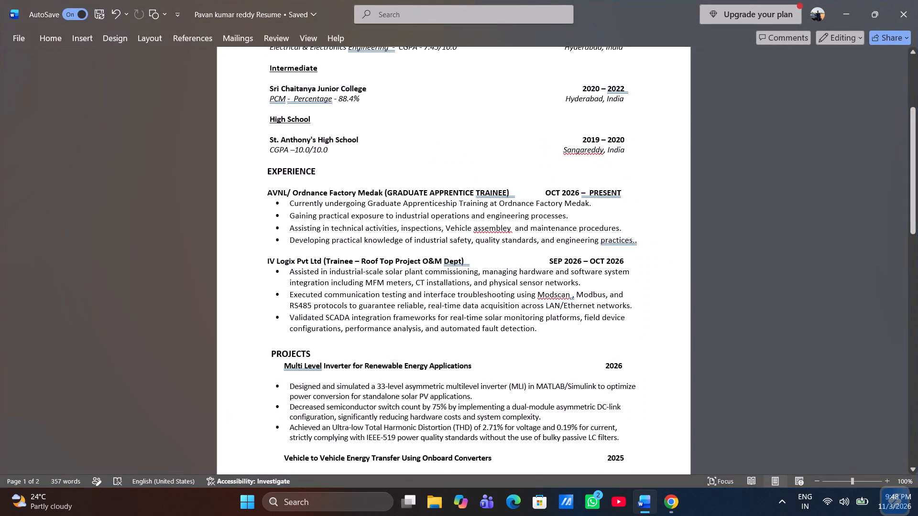
click(508, 230)
key(backslash)
key(BackSpace)
key(BackSpace)
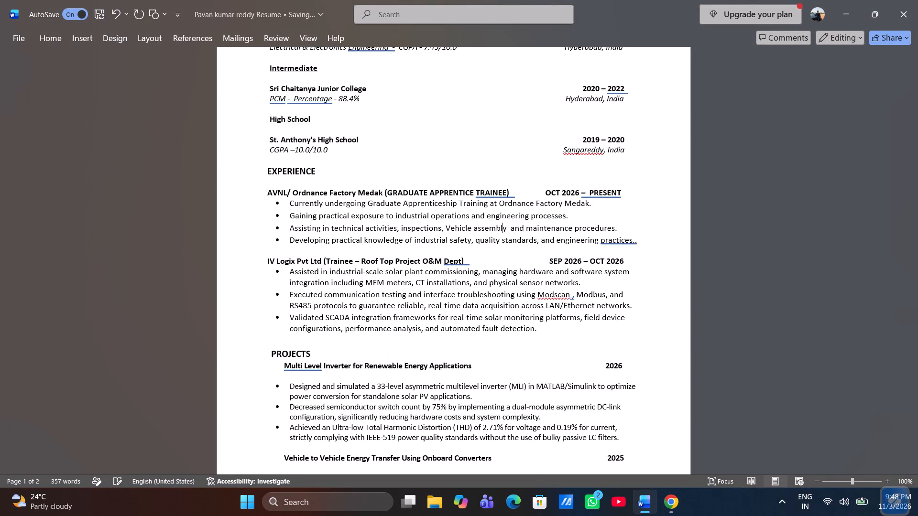
Add ",Testing" directly after "Vehicle assembly" in the AVNL bullet, removing the extra space there.
click(478, 226)
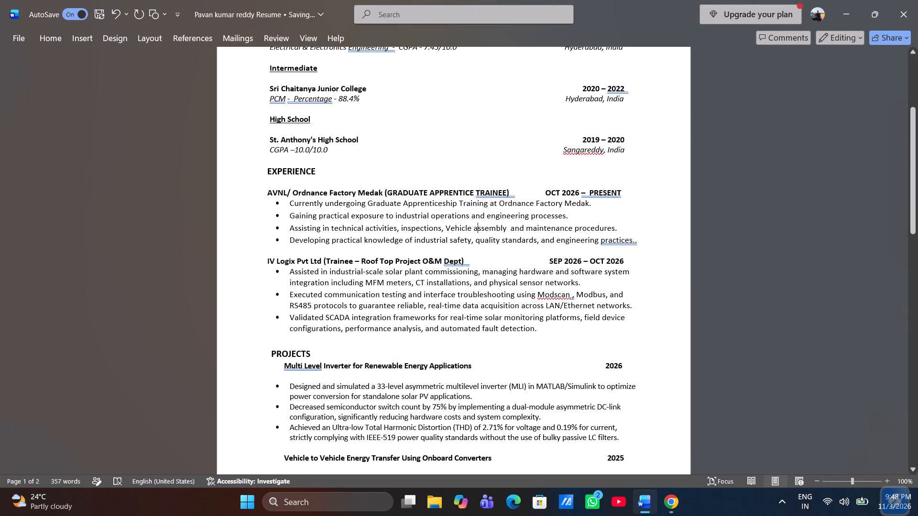
click(508, 227)
key(BackSpace)
key(comma)
text(Testing)
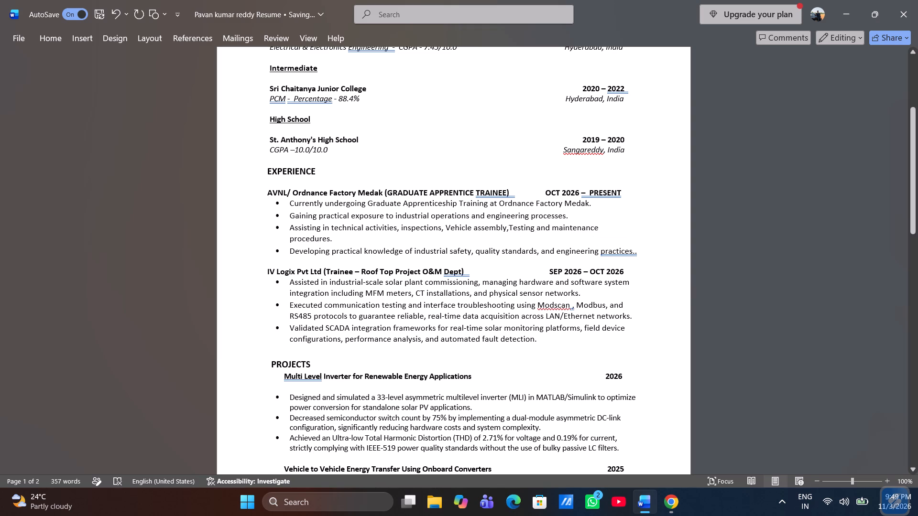
Remove the comma between "assembly" and "Testing" and the space before "Vehicle" in the AVNL bullet.
click(510, 229)
key(BackSpace)
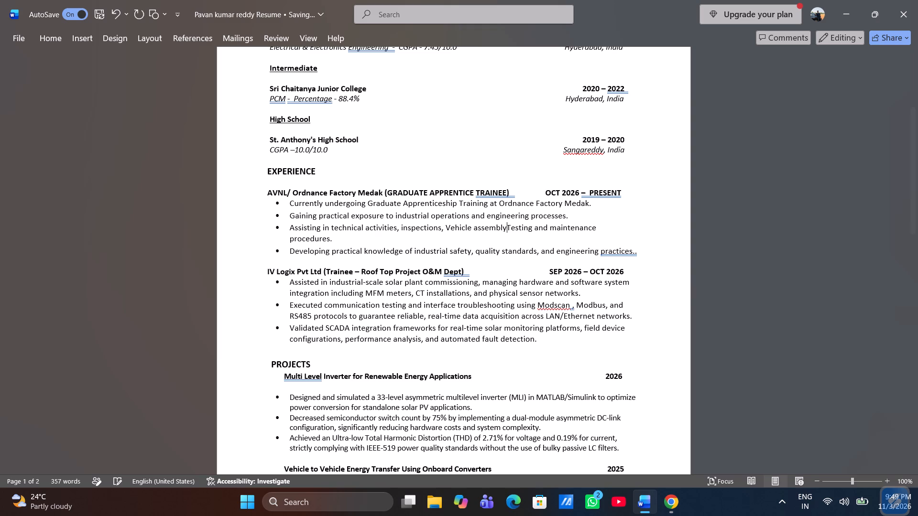
click(447, 228)
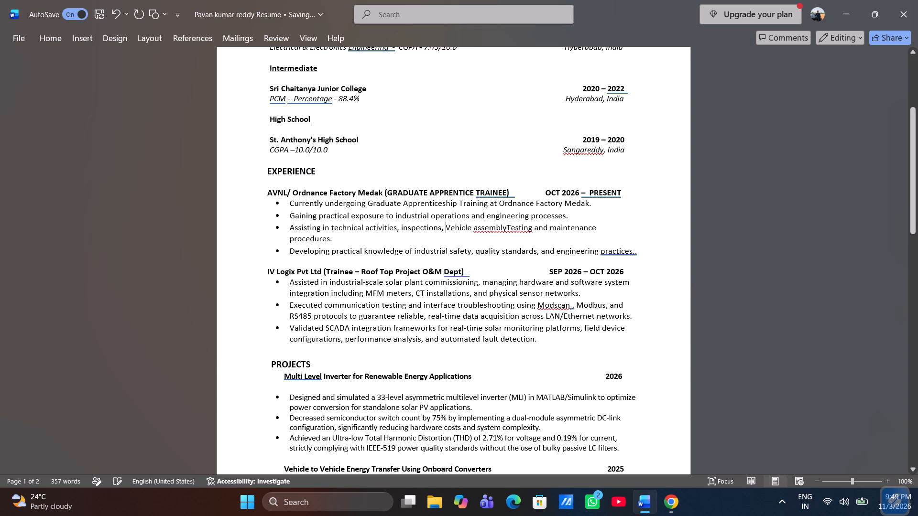
key(BackSpace)
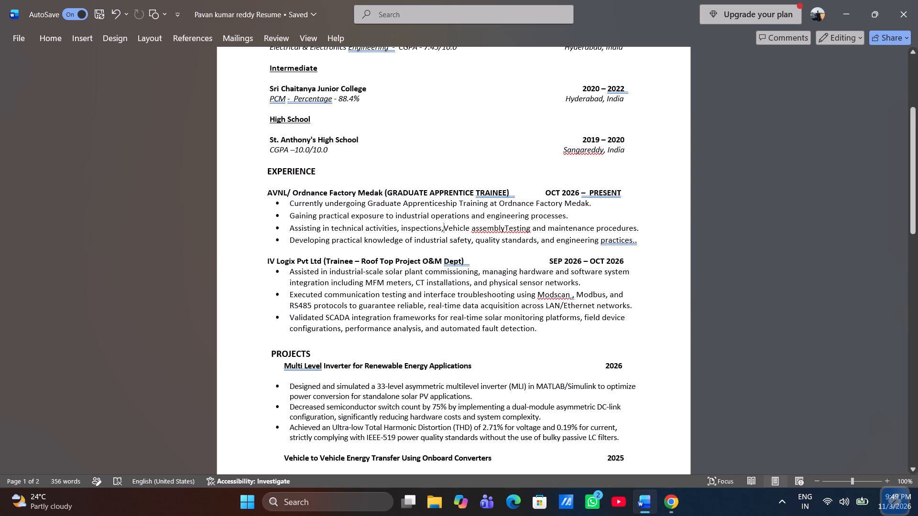
Insert "Actievely" and a space before "Assisting" at the start of the AVNL entry's third bullet.
click(290, 227)
text(Actievely)
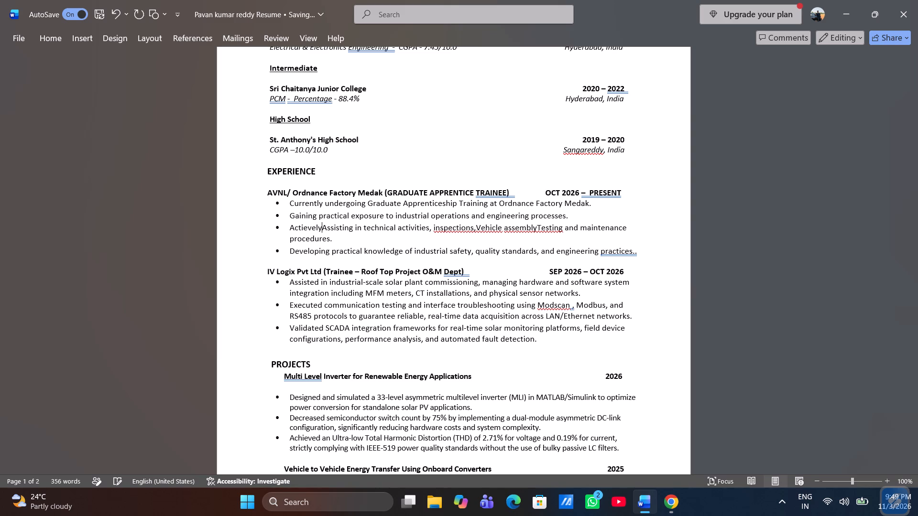
key(space)
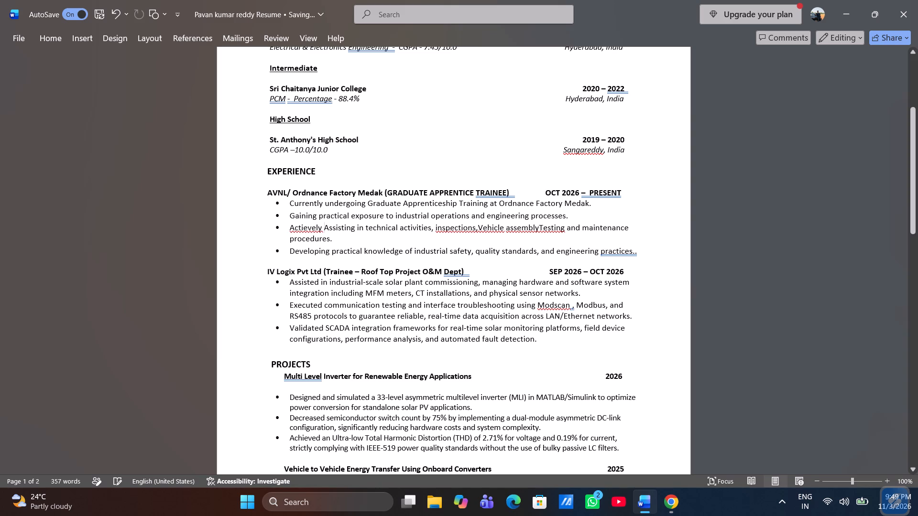
Switch to Chrome and enter "actievely" in the Yahoo search to check its spelling against the suggestions.
click(671, 506)
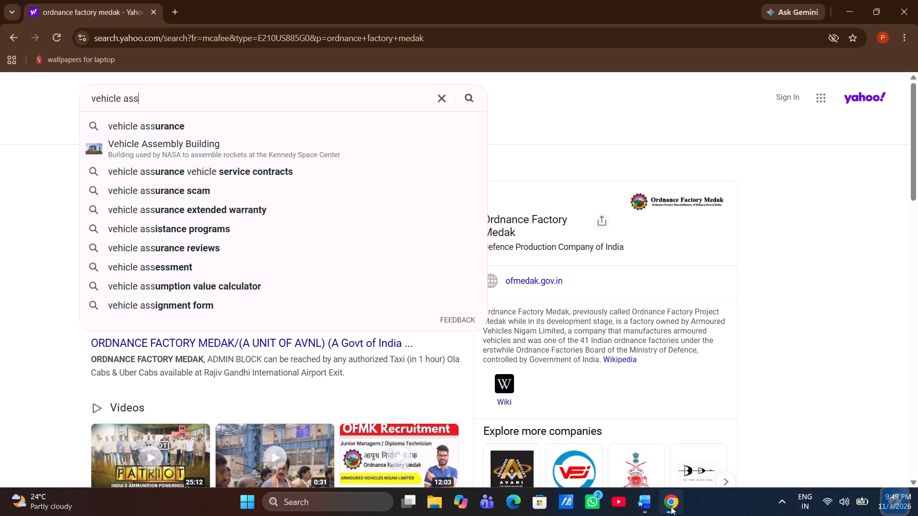
click(435, 103)
text(actic)
key(BackSpace)
key(e)
text(vely)
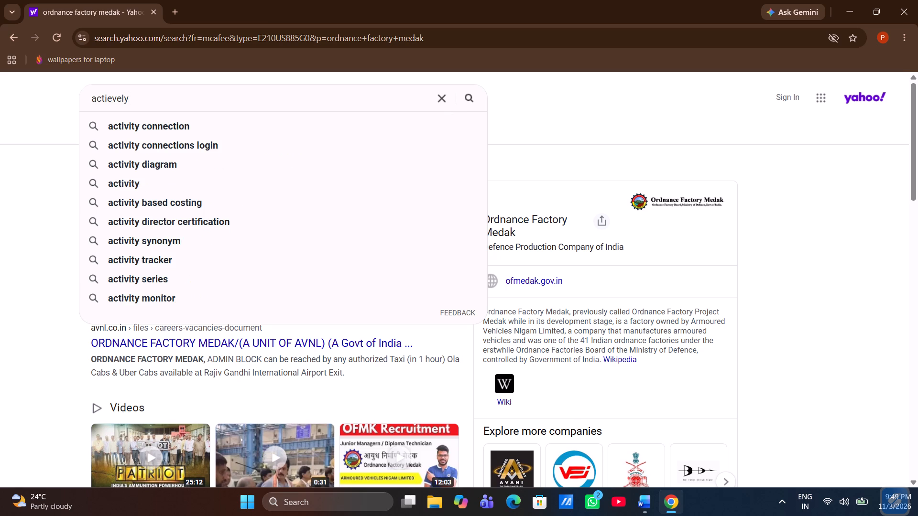
Replace the search text with "actively" and compare it with the suggested spellings.
key(BackSpace)
key(BackSpace)
key(BackSpace)
key(BackSpace)
key(BackSpace)
key(BackSpace)
key(BackSpace)
key(BackSpace)
key(BackSpace)
key(BackSpace)
key(BackSpace)
key(BackSpace)
key(BackSpace)
key(BackSpace)
key(BackSpace)
key(BackSpace)
text(ac)
text(ti)
text(eve)
key(BackSpace)
key(BackSpace)
key(BackSpace)
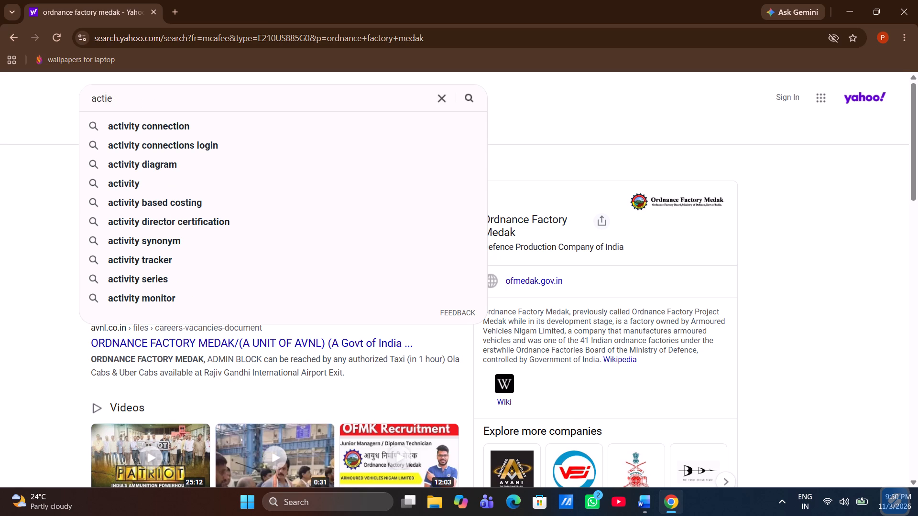
text(ve)
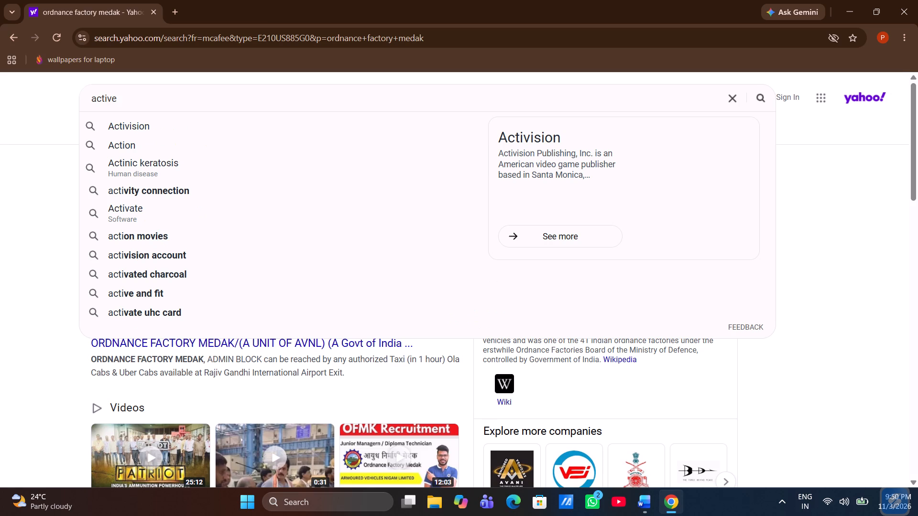
text(ly)
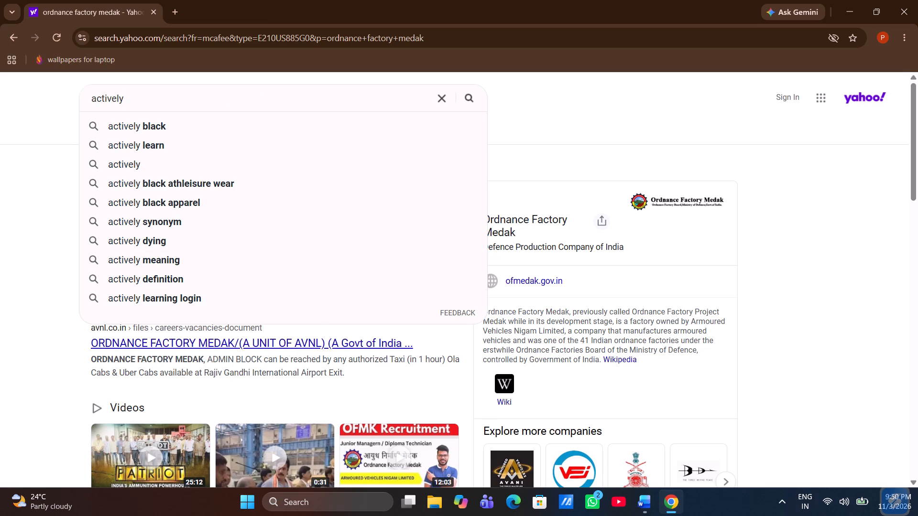
Return to Word and correct "Actievely" to "Actively" in the AVNL entry's third bullet.
click(645, 498)
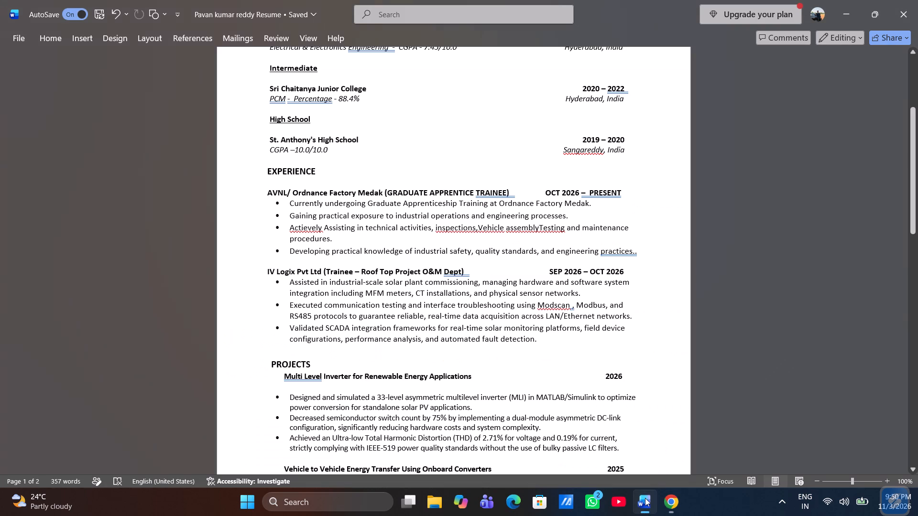
click(309, 229)
key(BackSpace)
click(339, 247)
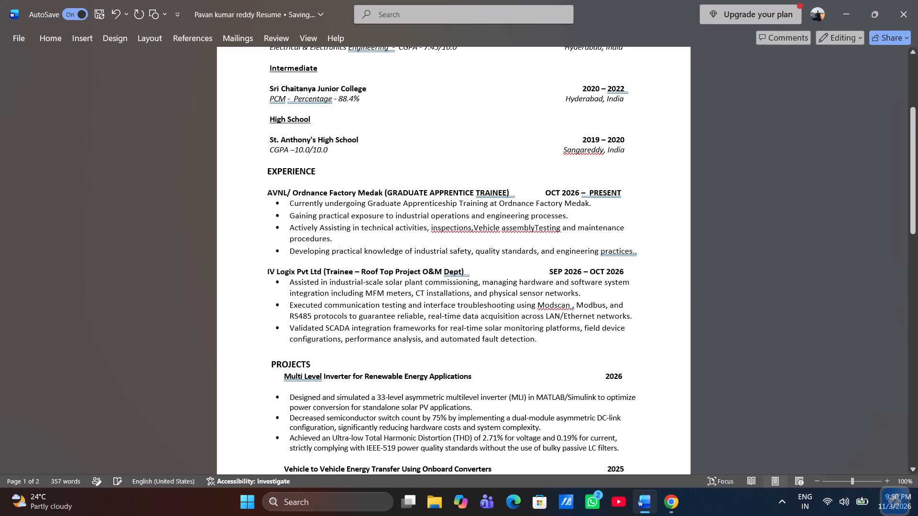
click(336, 239)
Insert a comma between "assembly" and "Testing" in the AVNL entry's third bullet.
click(535, 233)
click(535, 231)
key(comma)
click(558, 263)
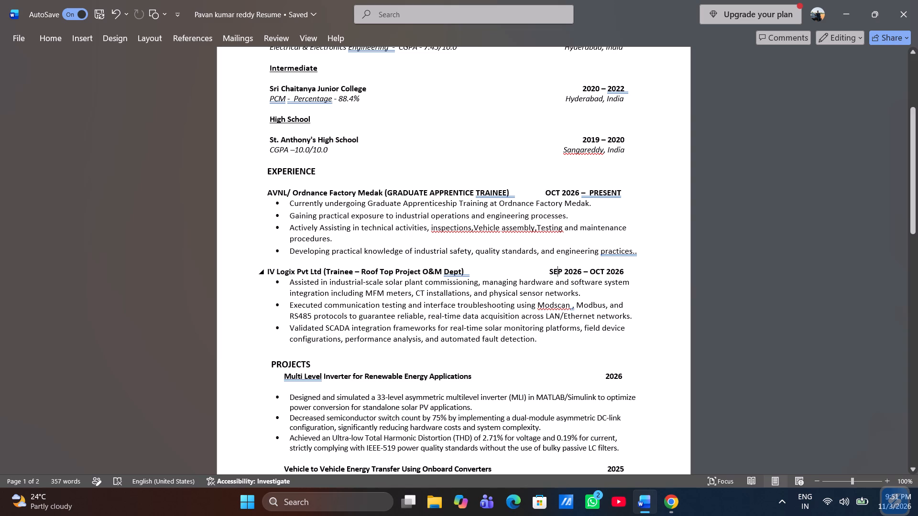
Delete the extra period after "practices" in the AVNL entry's last bullet.
click(638, 250)
key(BackSpace)
Remove the space between "AVNL/" and "Ordnance" in the apprentice trainee entry's heading.
click(431, 230)
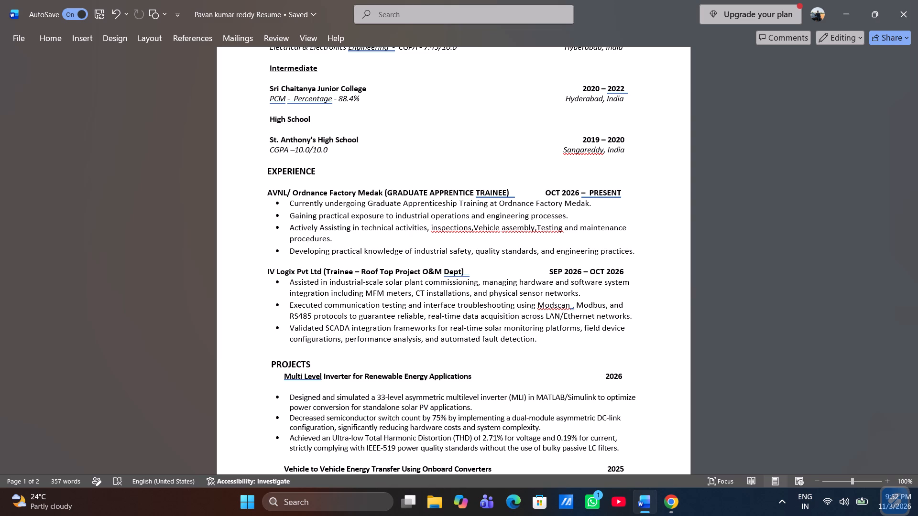
click(290, 193)
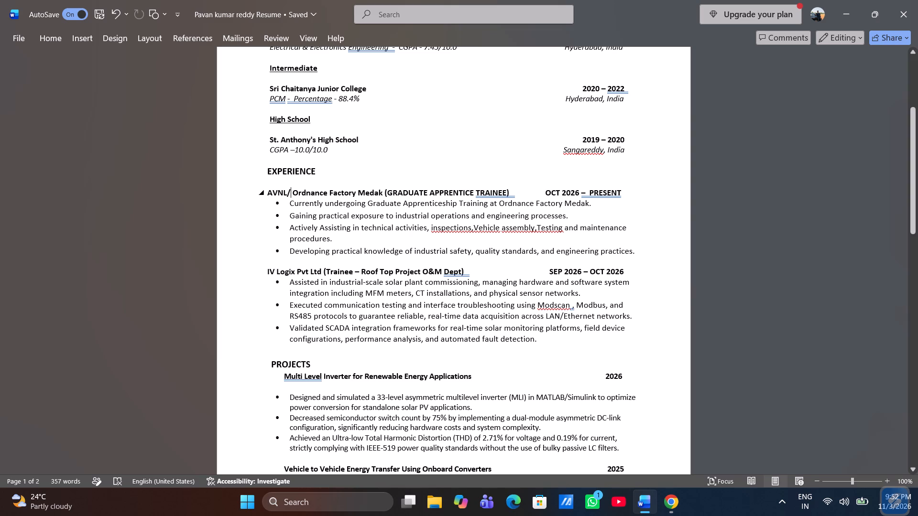
key(Right)
key(BackSpace)
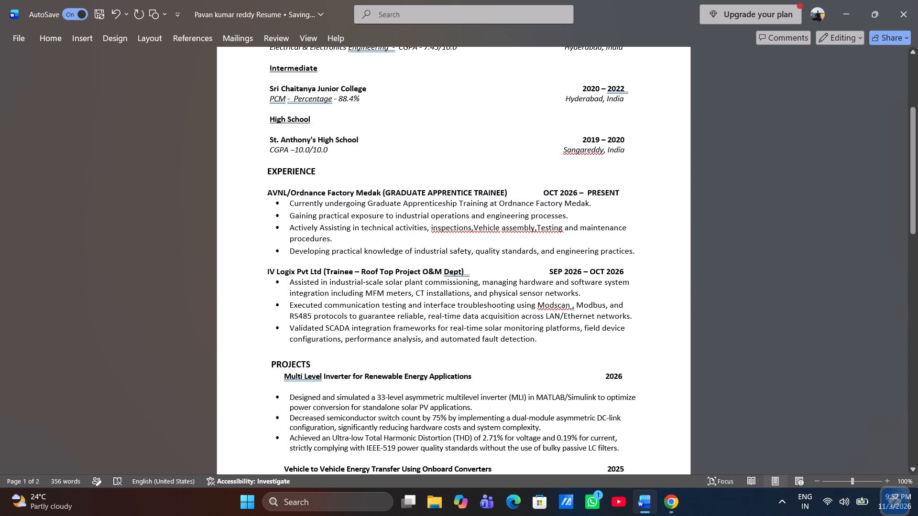
Add two spaces before "OCT 2026 – PRESENT" in the AVNL heading to align it with the dates below.
click(539, 191)
key(space)
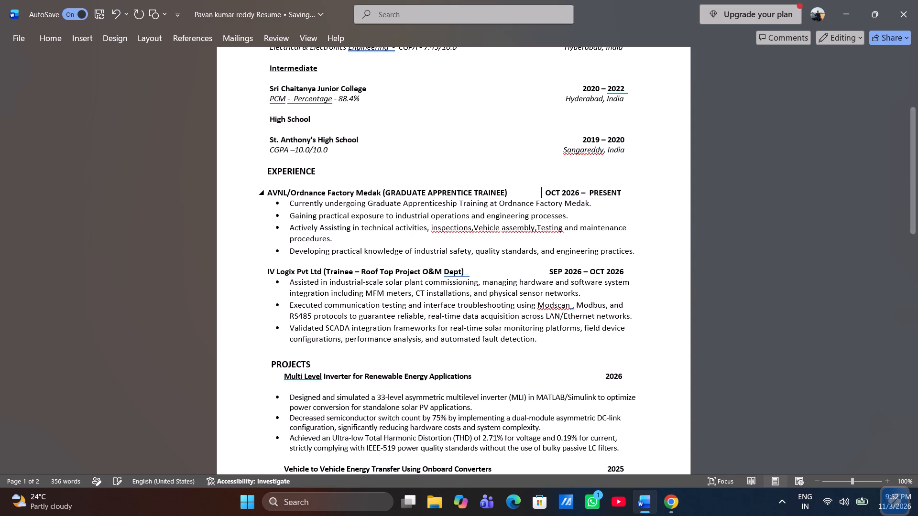
key(space)
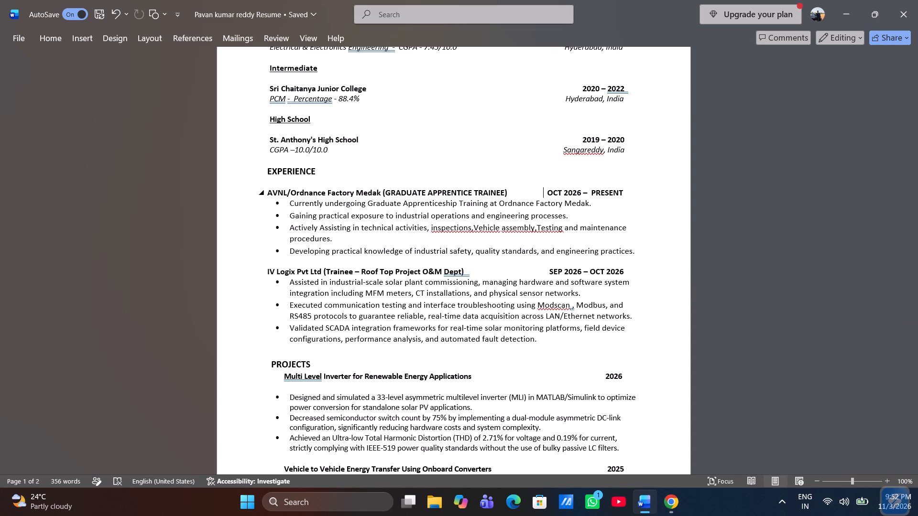
Save the resume document.
scroll(539, 191, up, 1)
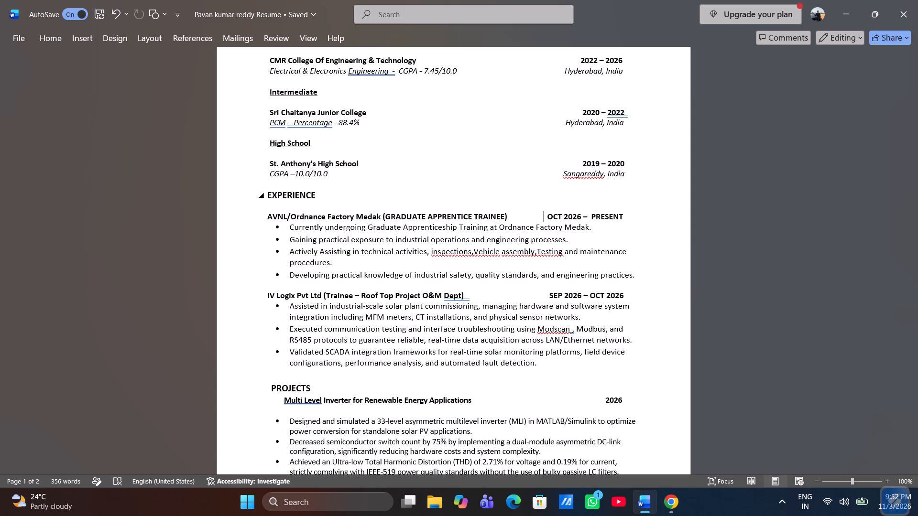
key(ctrl+s)
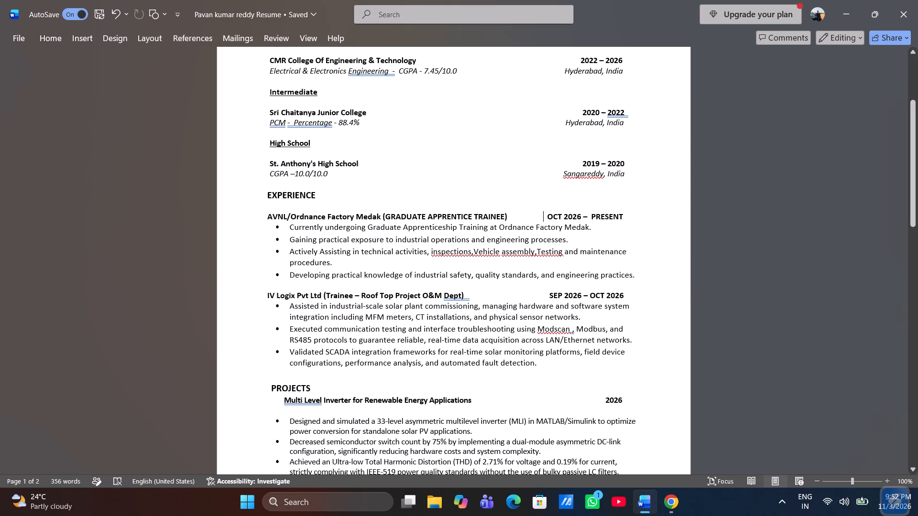
key(ctrl+s)
Insert a blank line between the PROJECTS heading and the "Multi Level Inverter for Renewable Energy Applications" title.
scroll(472, 250, up, 6)
scroll(465, 404, down, 7)
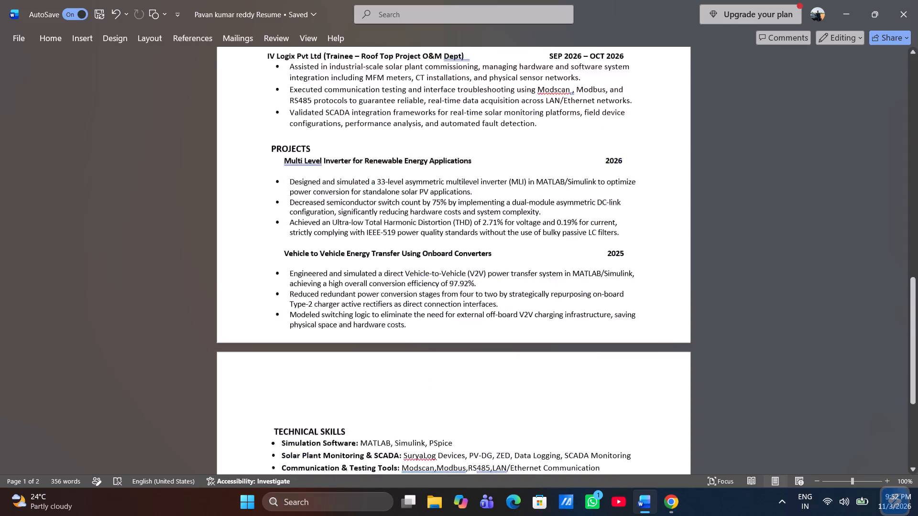
scroll(557, 288, up, 3)
scroll(557, 288, down, 1)
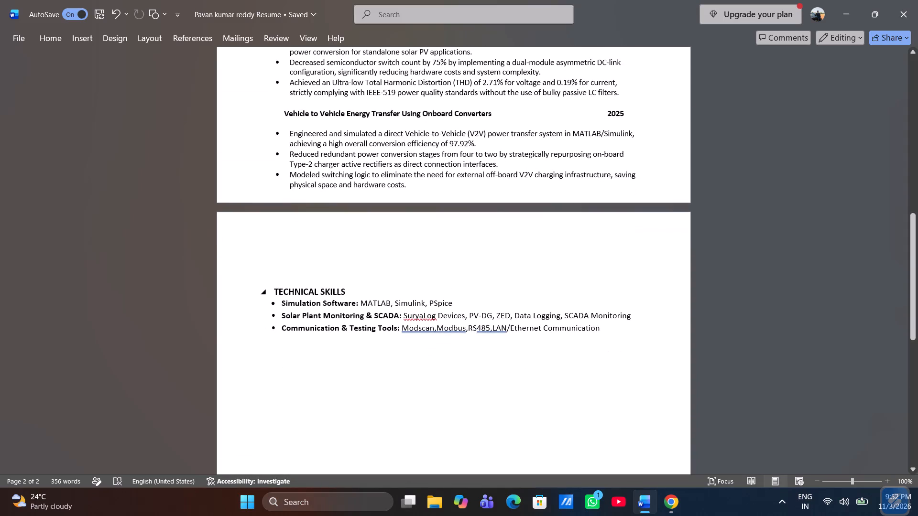
scroll(557, 288, up, 1)
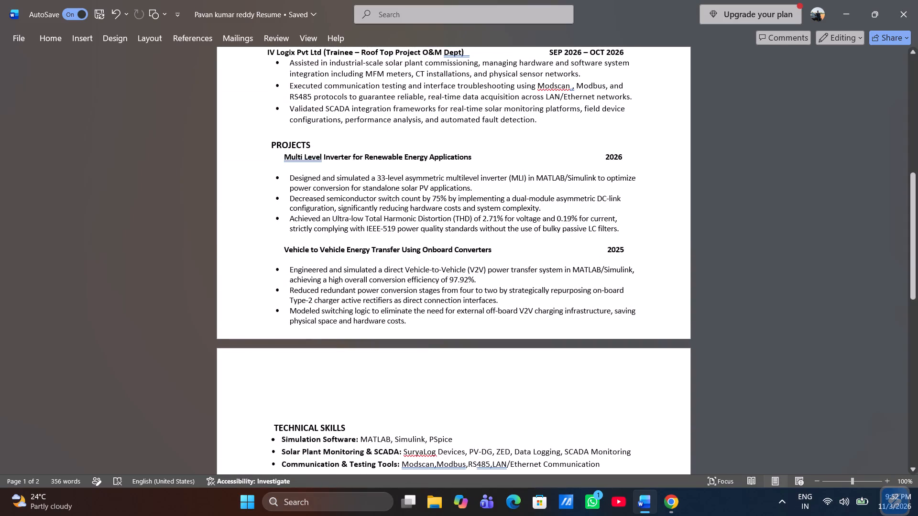
click(323, 144)
key(Return)
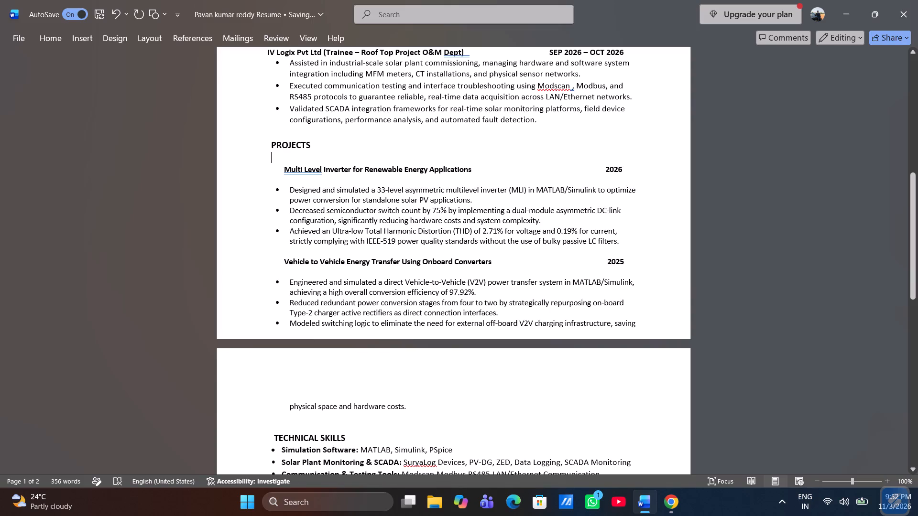
Insert blank lines after the Multi Level Inverter project's last bullet to move the "Vehicle to Vehicle Energy Transfer" project onto page 2.
scroll(397, 143, up, 2)
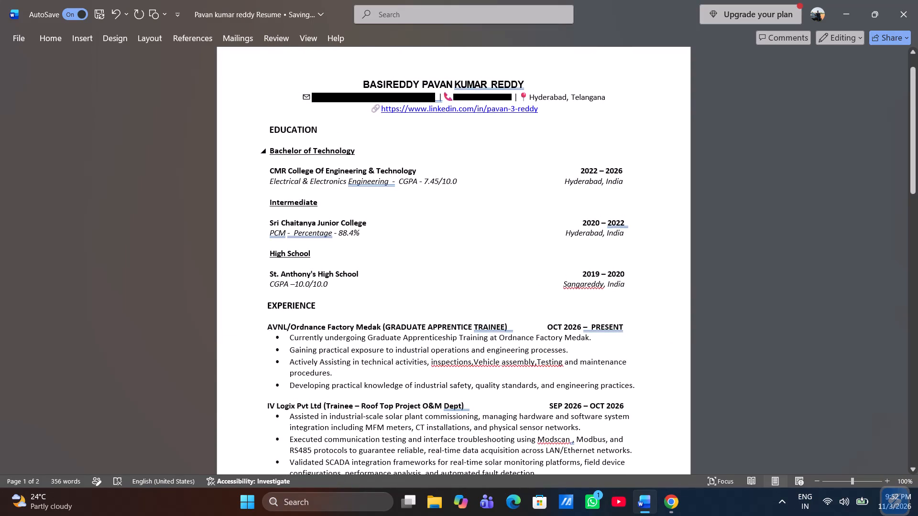
scroll(397, 143, down, 4)
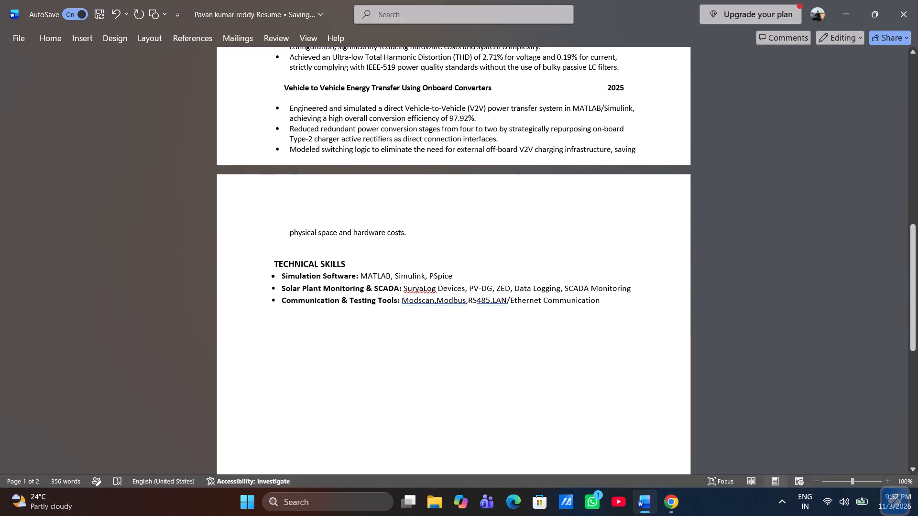
click(629, 67)
key(Return)
key(Return)
key(Return)
key(Return)
key(Return)
key(Return)
key(Return)
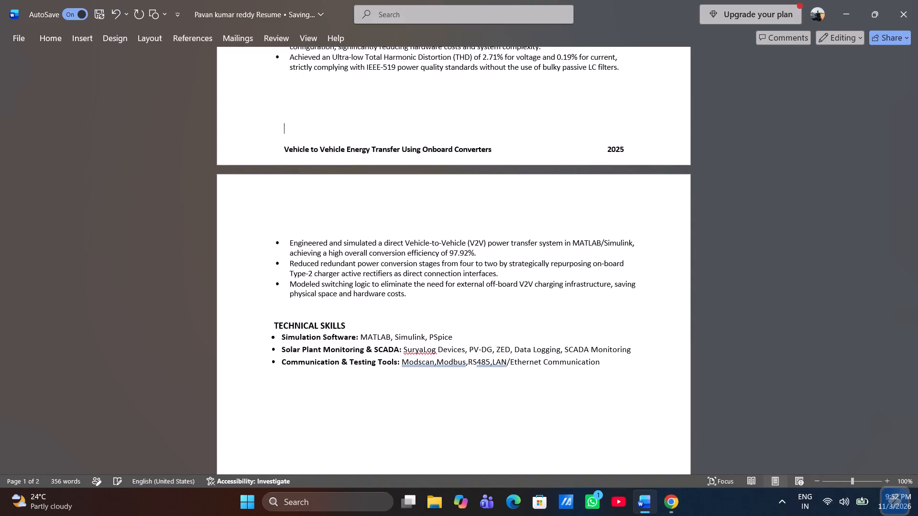
key(Return)
key(Return)
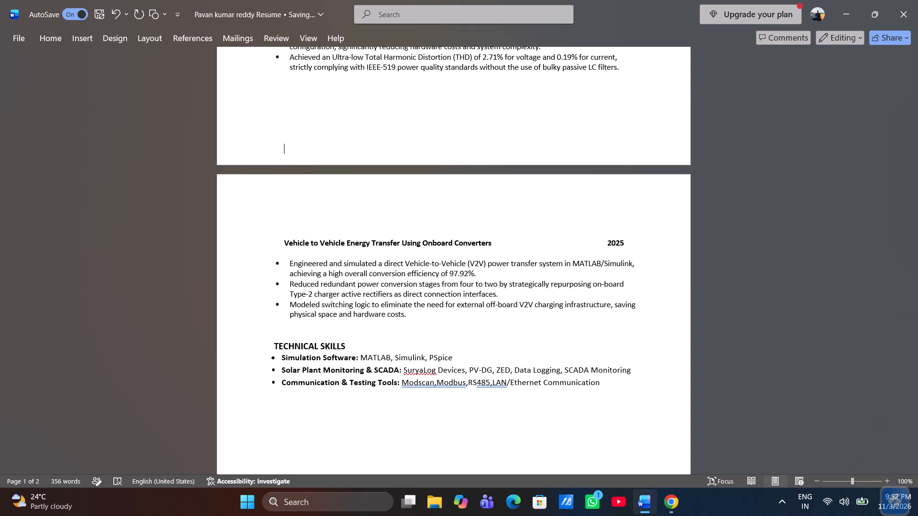
scroll(629, 67, up, 2)
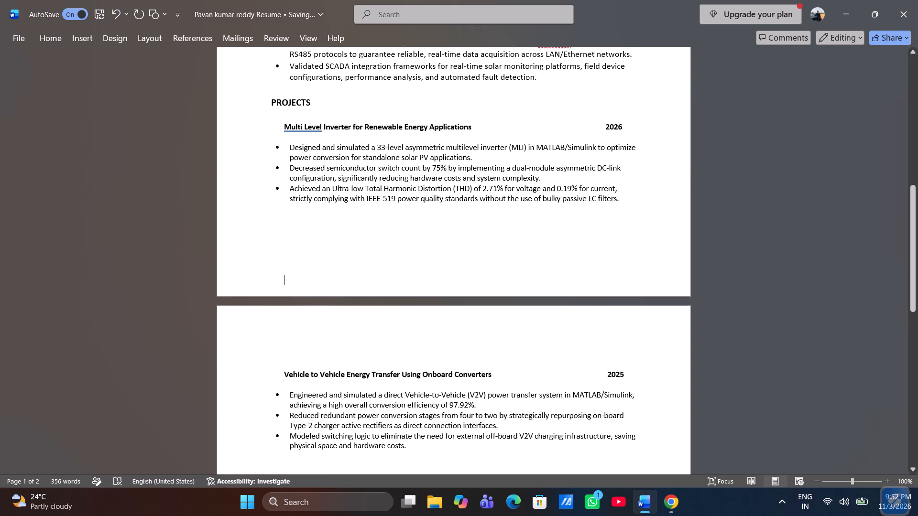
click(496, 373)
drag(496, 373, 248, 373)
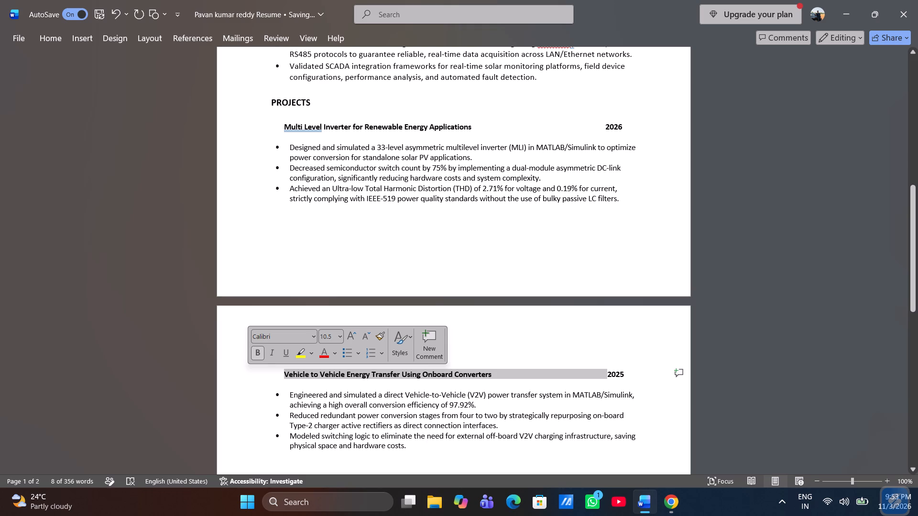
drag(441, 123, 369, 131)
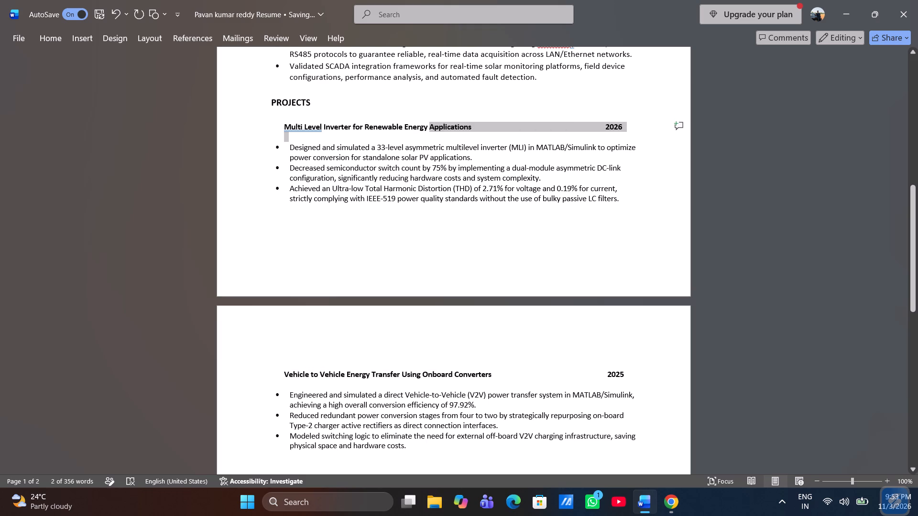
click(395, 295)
Save the resume document.
scroll(395, 295, up, 2)
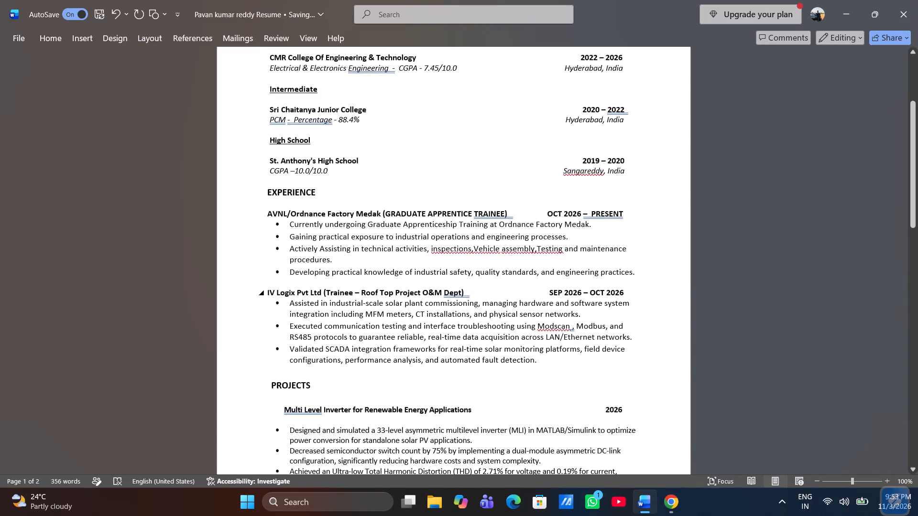
scroll(395, 295, up, 3)
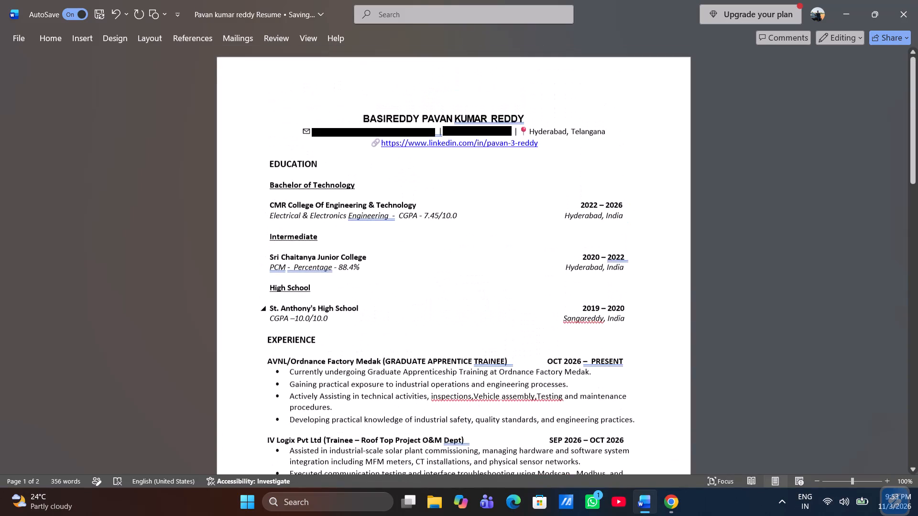
key(ctrl+s)
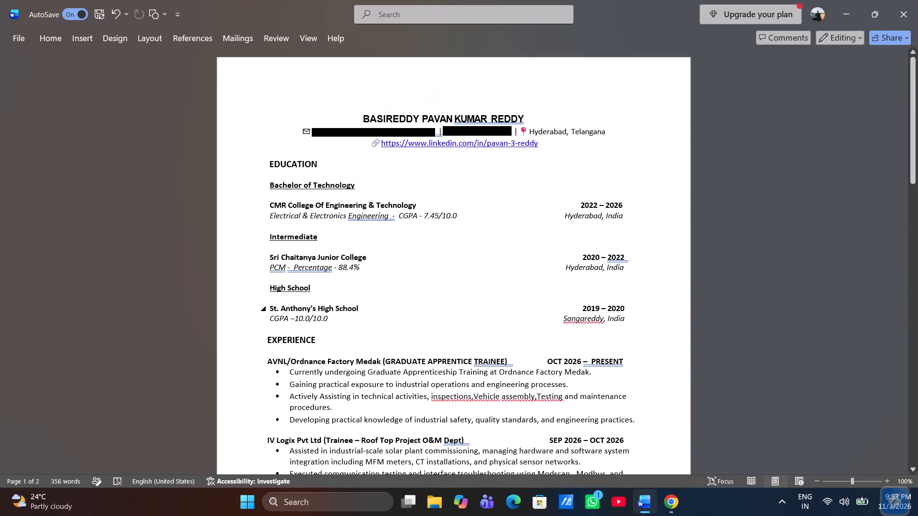
Insert a blank line after the St. Anthony's High School entry, above the EXPERIENCE heading.
scroll(395, 295, down, 1)
click(644, 260)
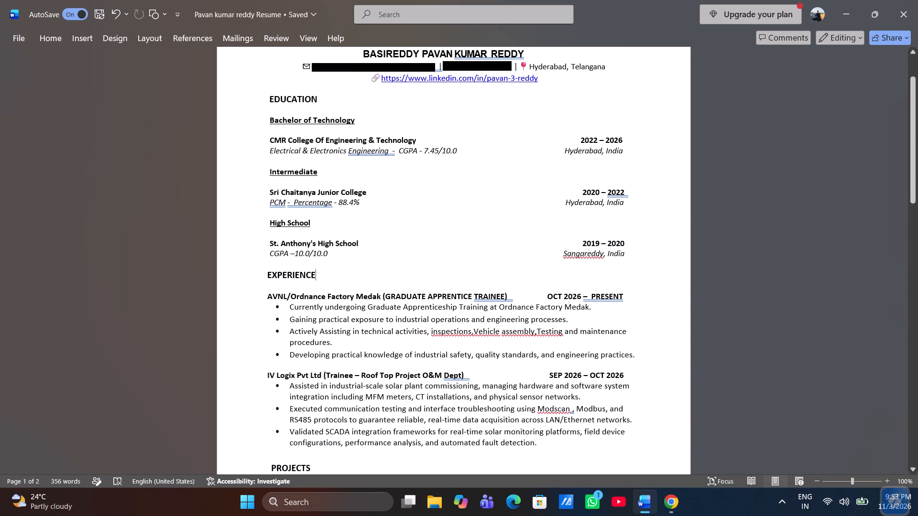
click(642, 252)
key(Return)
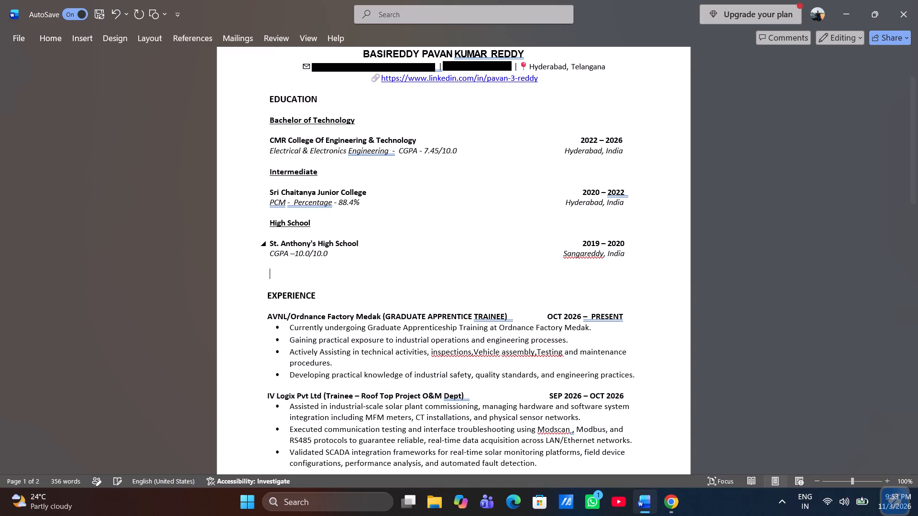
Remove one blank line above the "Vehicle to Vehicle Energy Transfer Using Onboard Converters" title on page 2.
scroll(642, 252, down, 3)
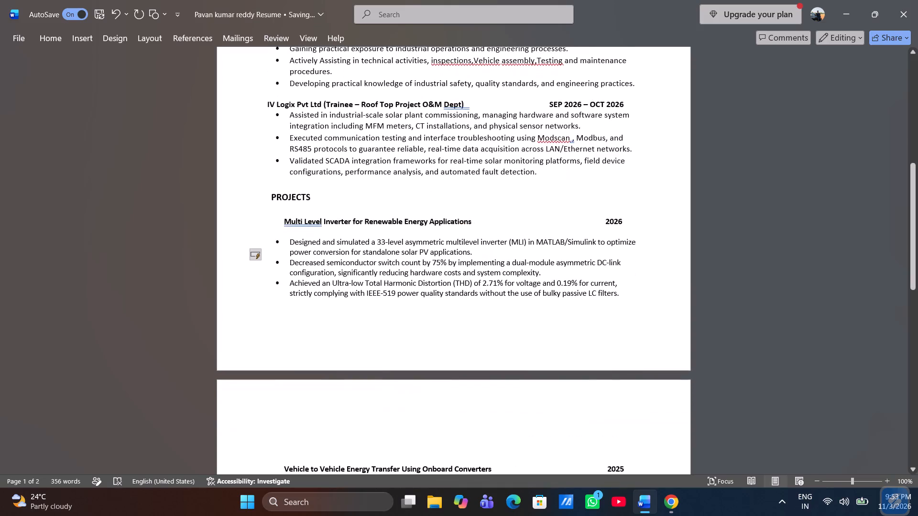
scroll(642, 252, down, 1)
click(385, 336)
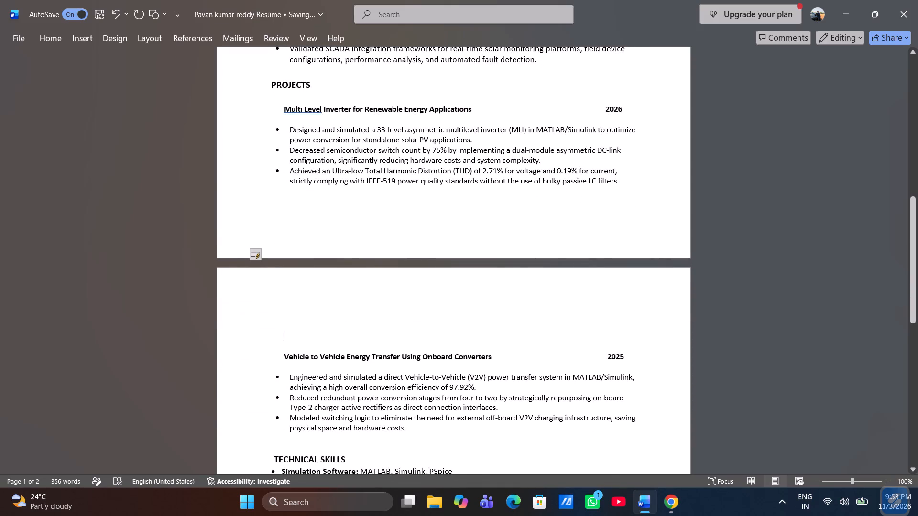
key(BackSpace)
Insert a blank line between the IV Logix entry's last bullet and the PROJECTS heading.
scroll(385, 336, up, 1)
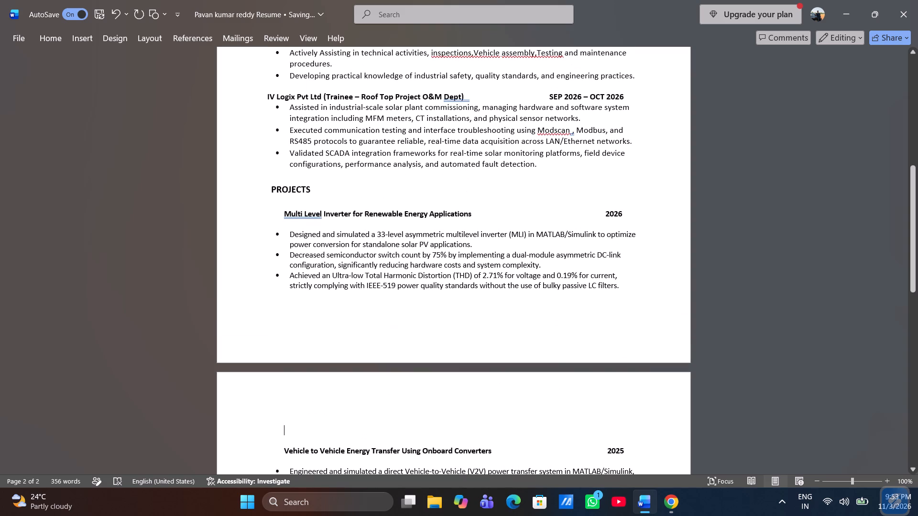
scroll(328, 236, up, 2)
click(325, 256)
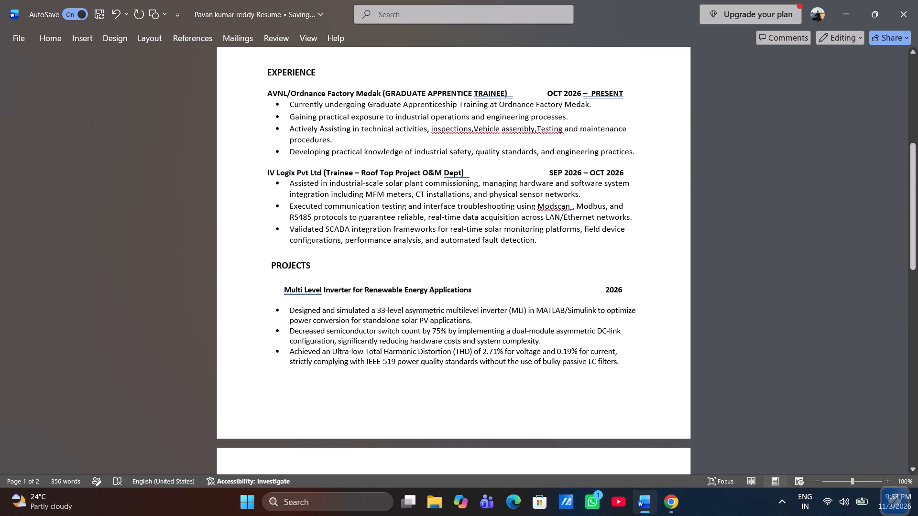
scroll(325, 256, up, 1)
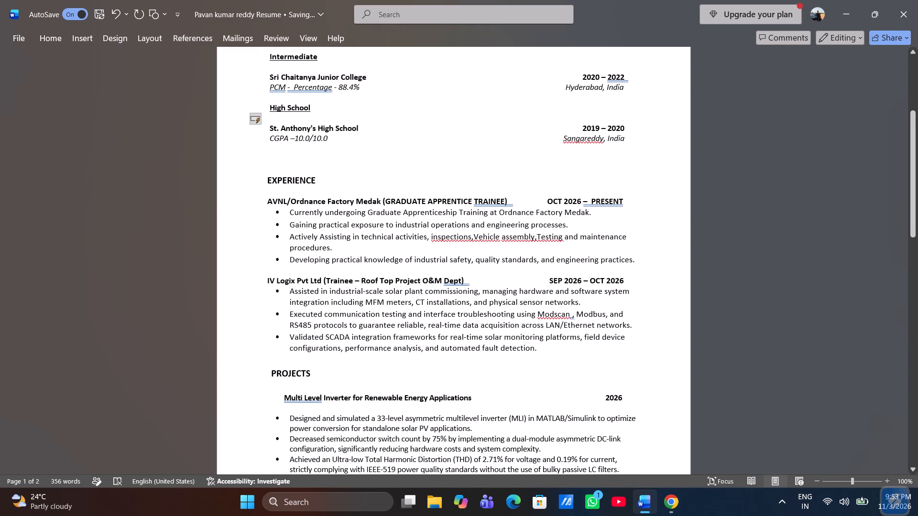
key(Return)
Check the spacing across both pages and save the resume document.
scroll(517, 335, down, 1)
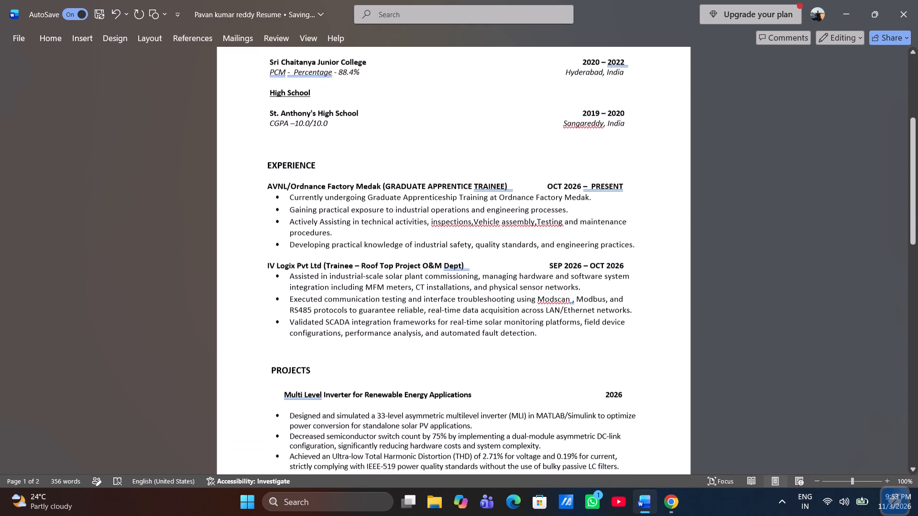
scroll(517, 335, down, 4)
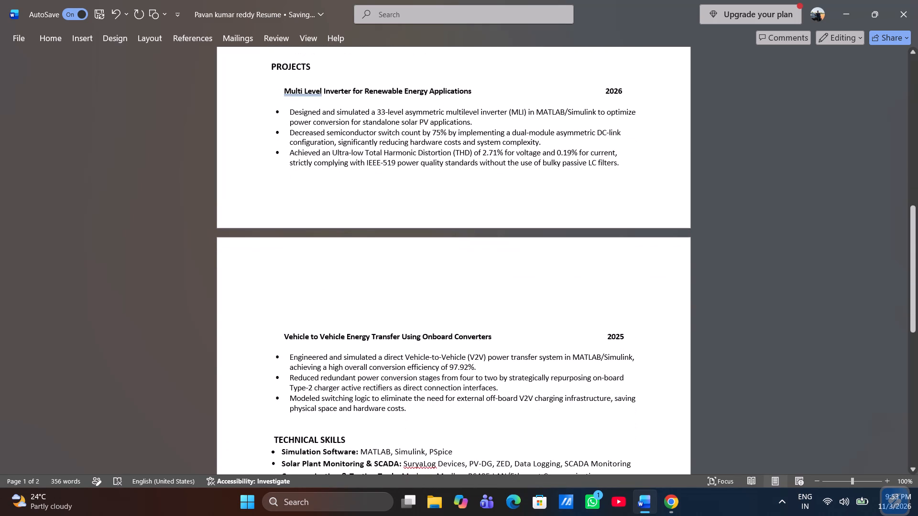
scroll(545, 386, up, 6)
key(ctrl+s)
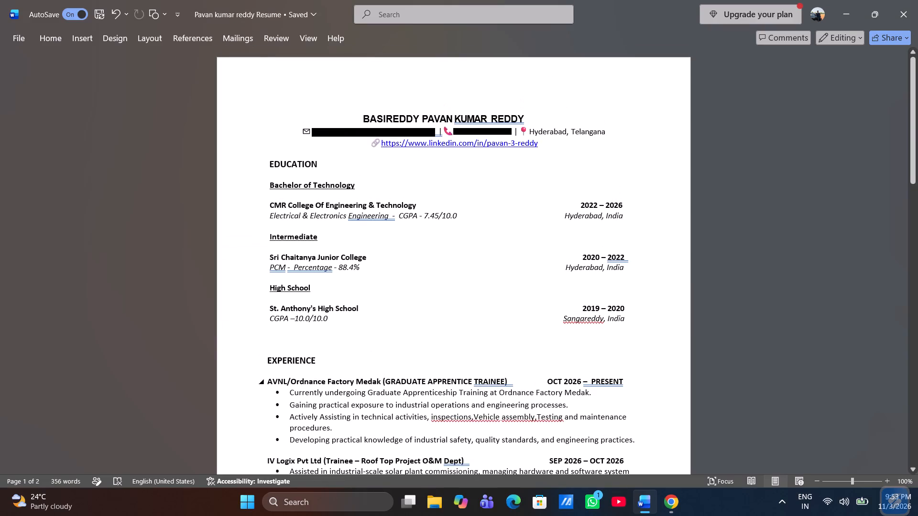
Close the resume document and the browser window with the Ordnance Factory Medak search.
click(917, 0)
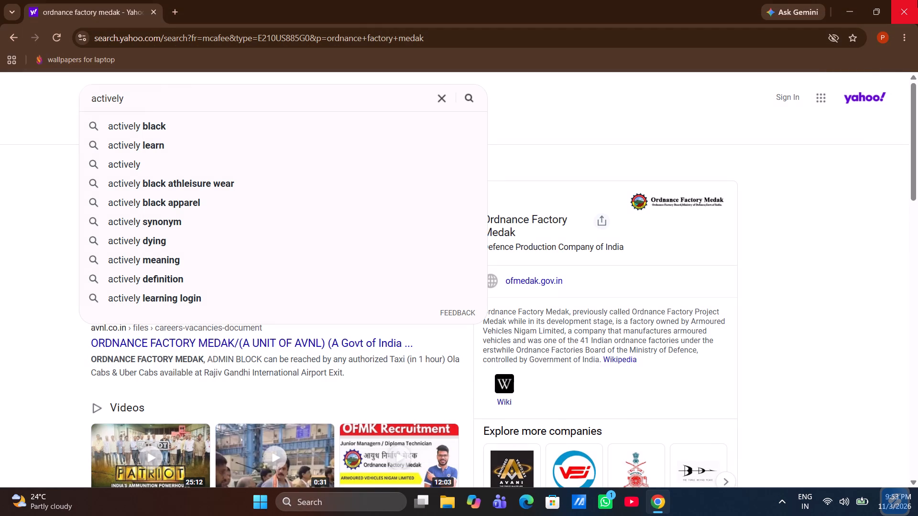
click(917, 0)
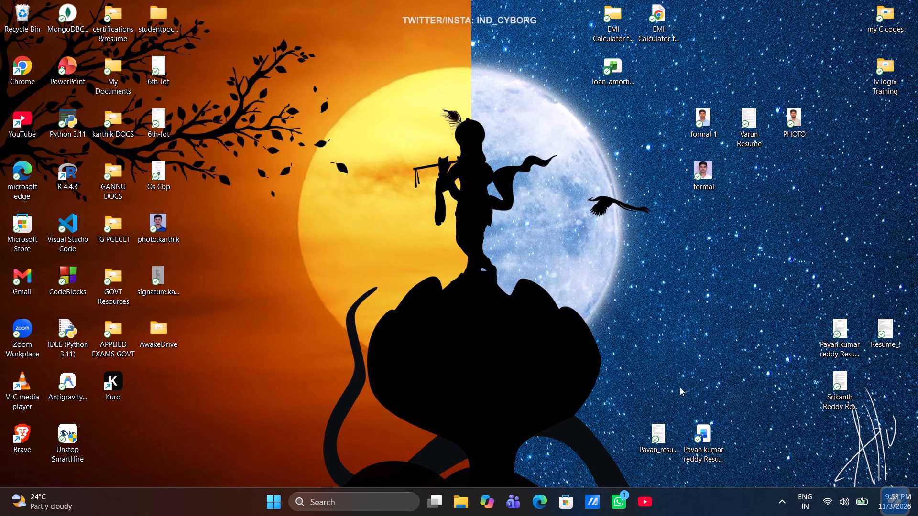
Delete the "Pavan_resu..." file beside the resume document on the desktop.
click(650, 437)
key(Delete)
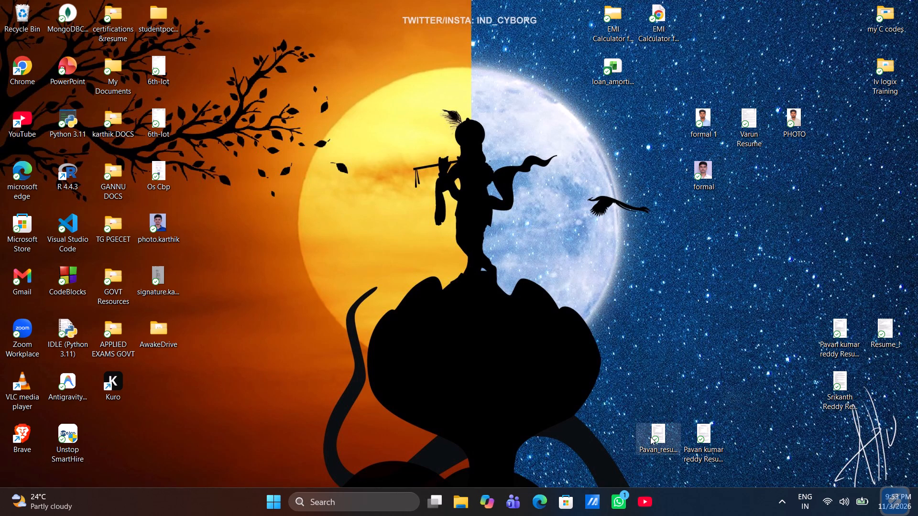
Reopen the edited resume document from the desktop in Word.
double_click(706, 433)
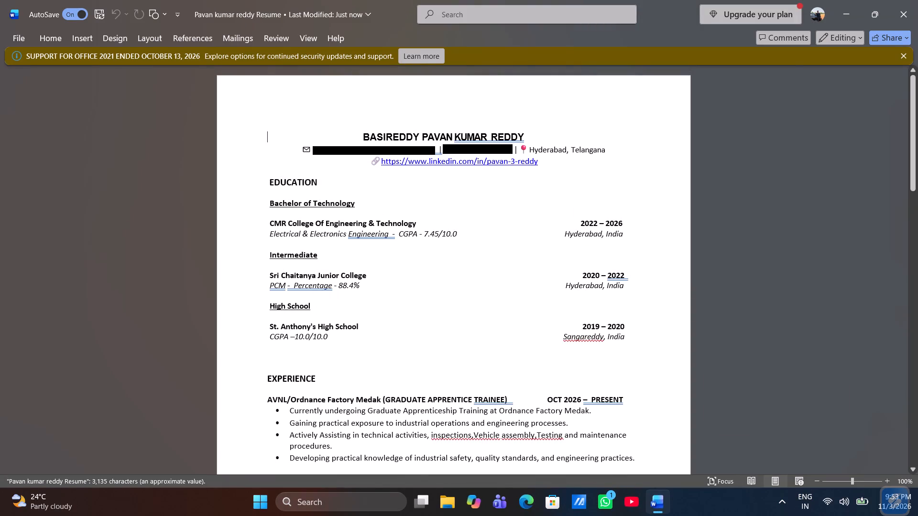
click(835, 293)
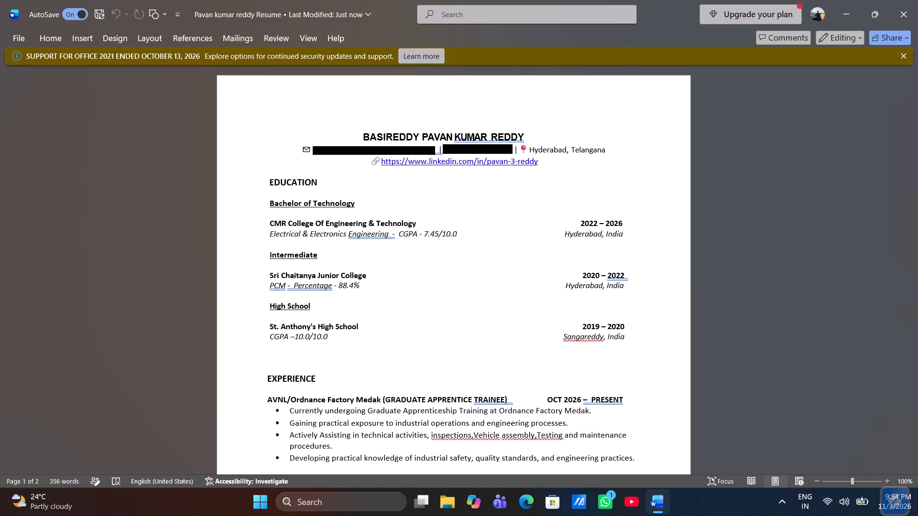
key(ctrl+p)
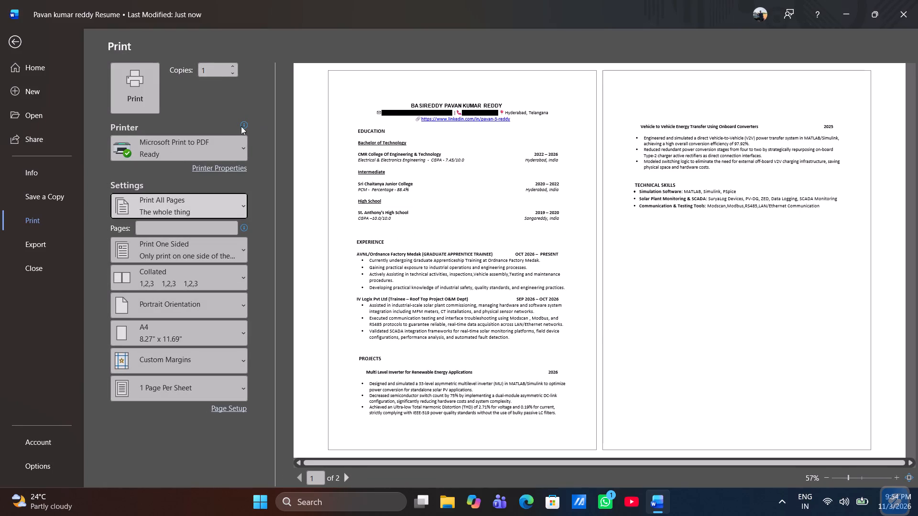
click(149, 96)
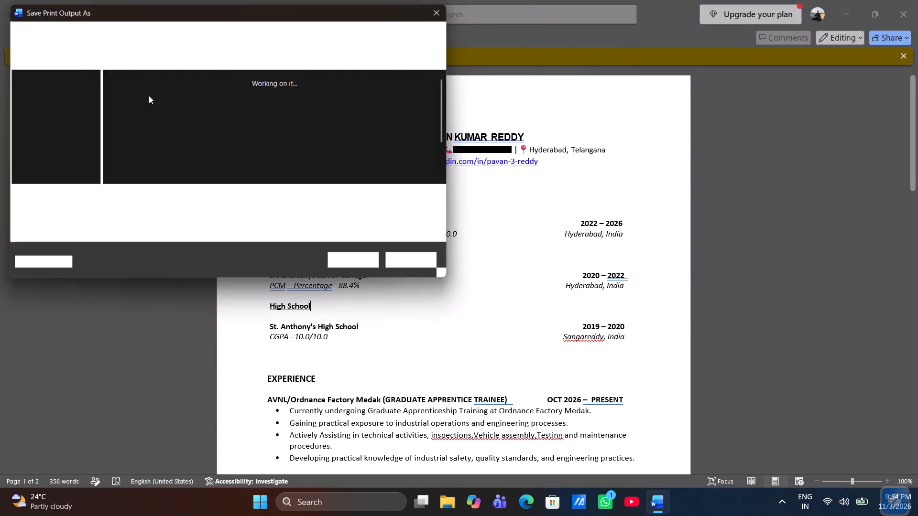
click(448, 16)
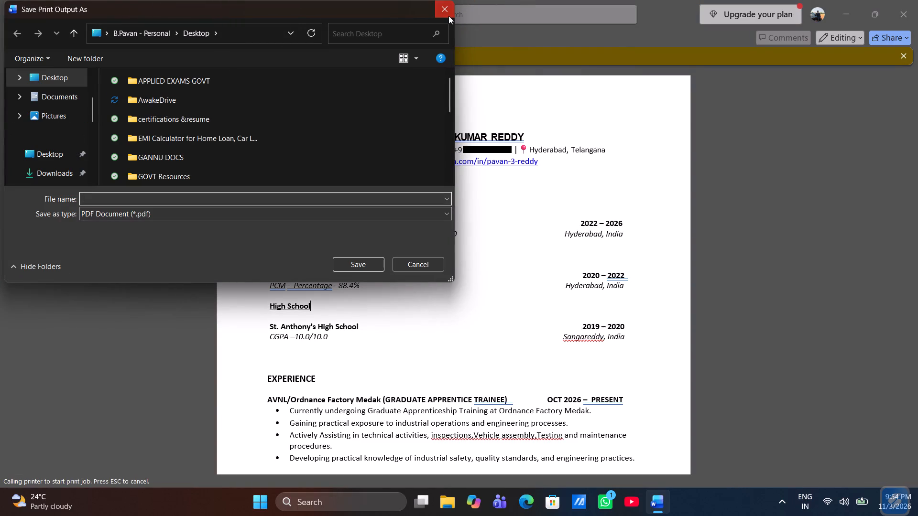
Set up printing of the resume with Microsoft Print to PDF as the printer.
key(ctrl+p)
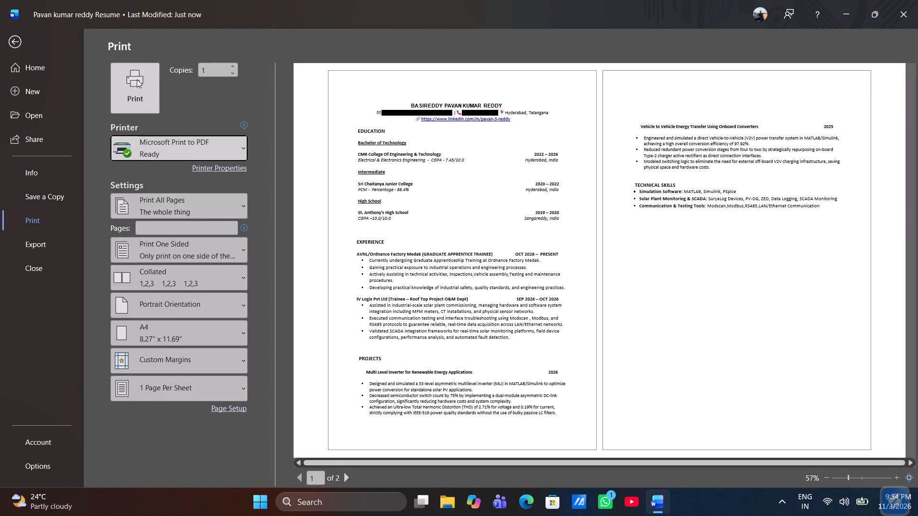
click(222, 136)
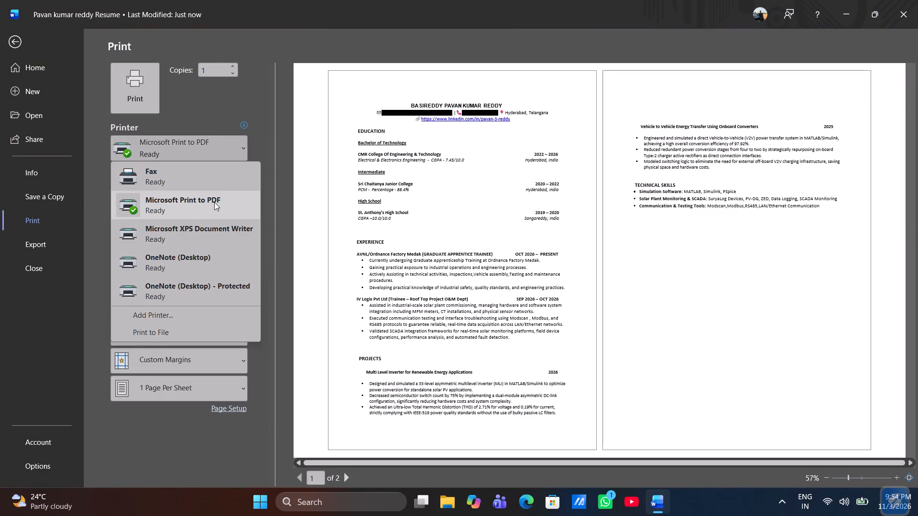
click(188, 198)
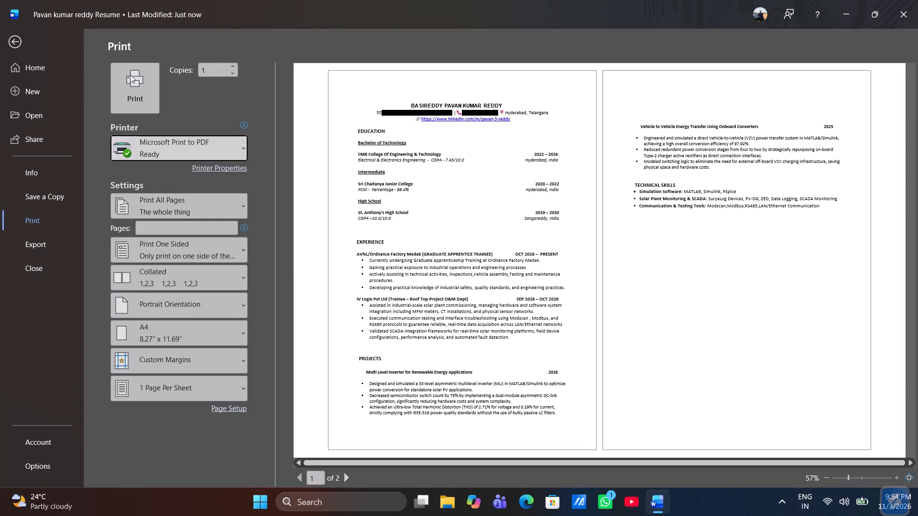
Print the resume to a PDF file saved on the Desktop under the name Pavan_resume.
click(130, 75)
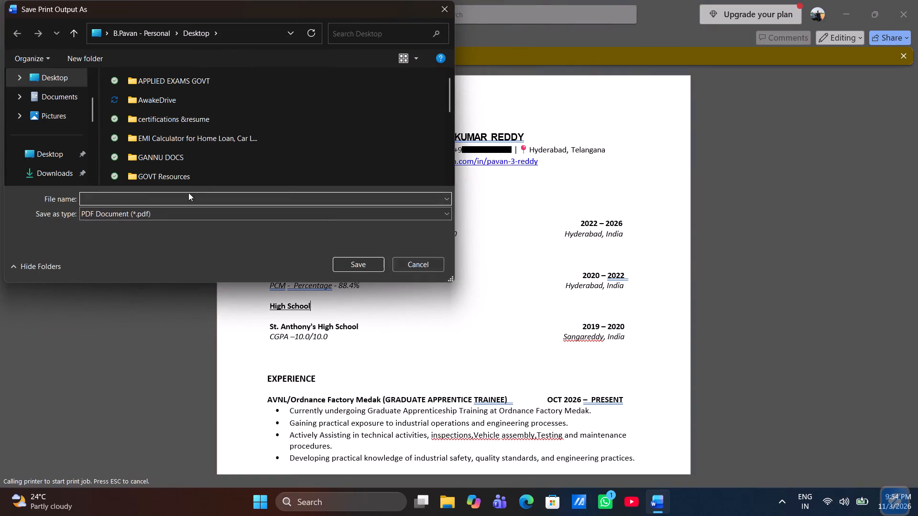
click(47, 151)
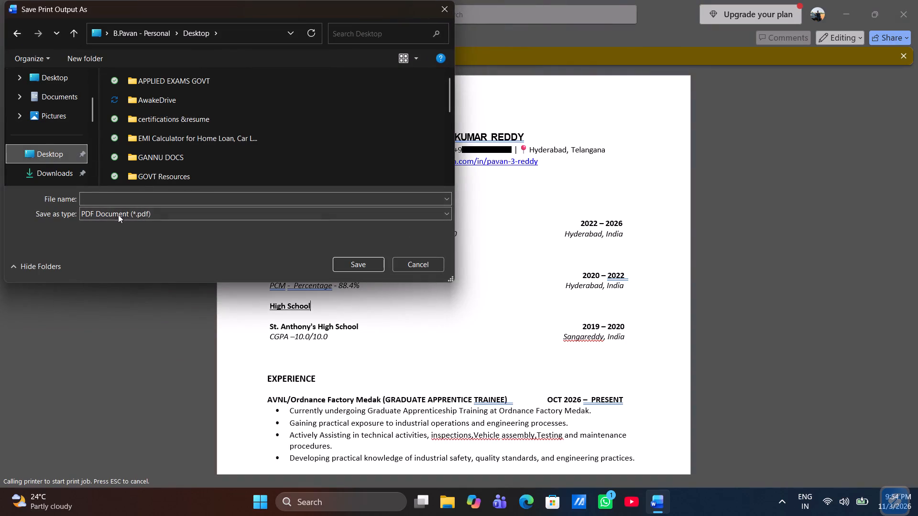
click(114, 194)
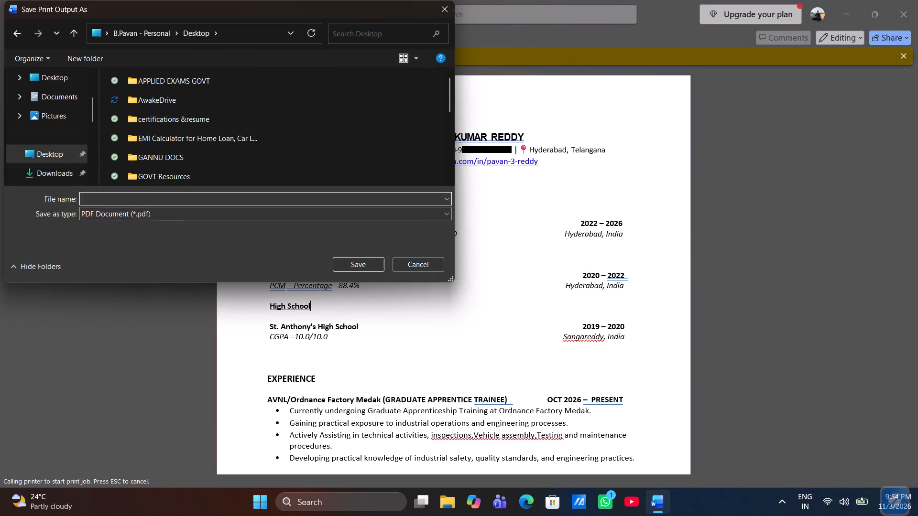